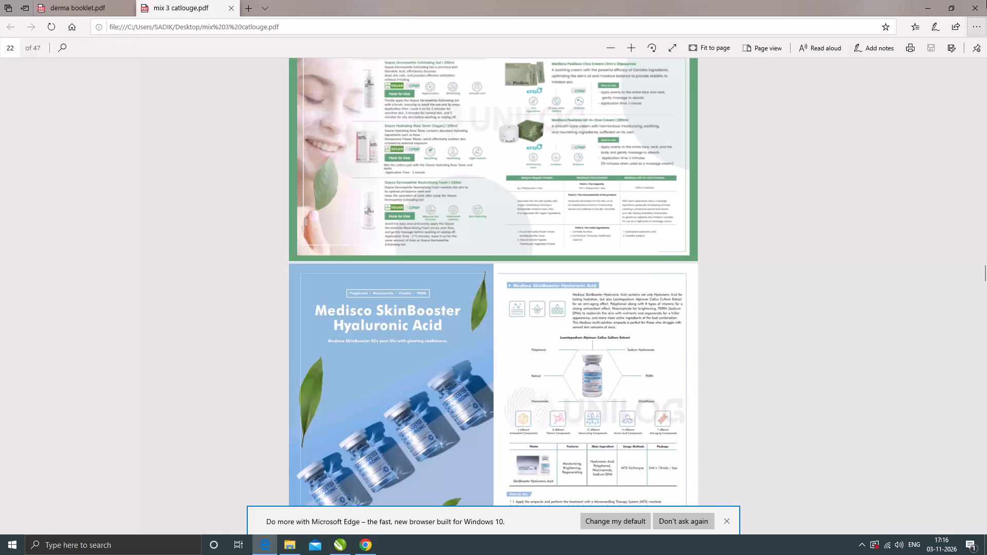
Switch to the derma booklet in CorelDRAW and review its device pages from page 2 through page 11.
left_click(930, 4)
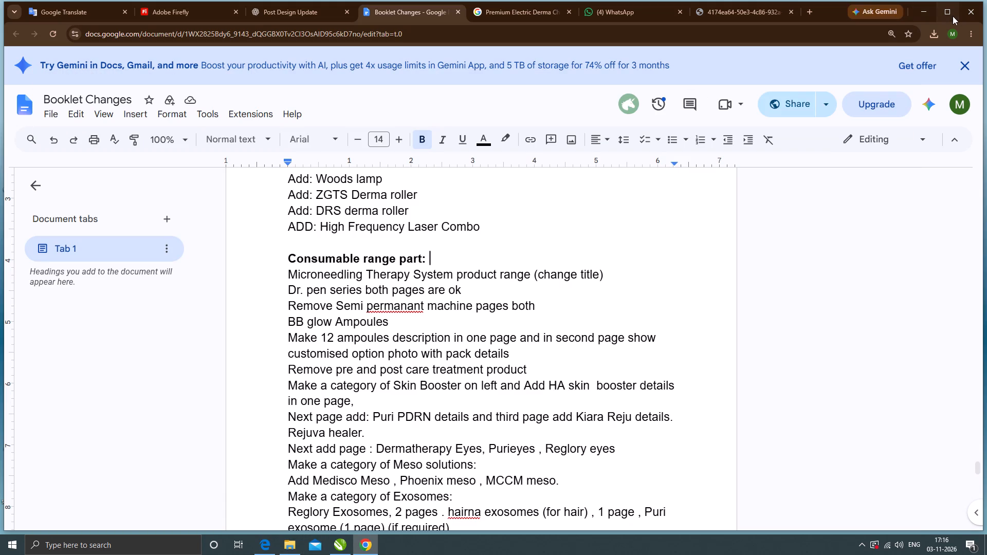
left_click(925, 8)
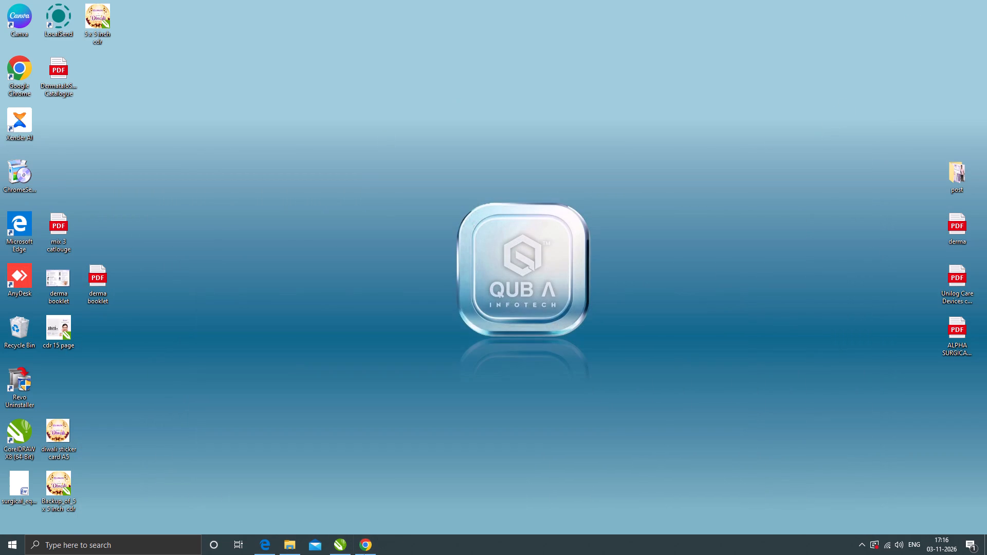
left_click(338, 549)
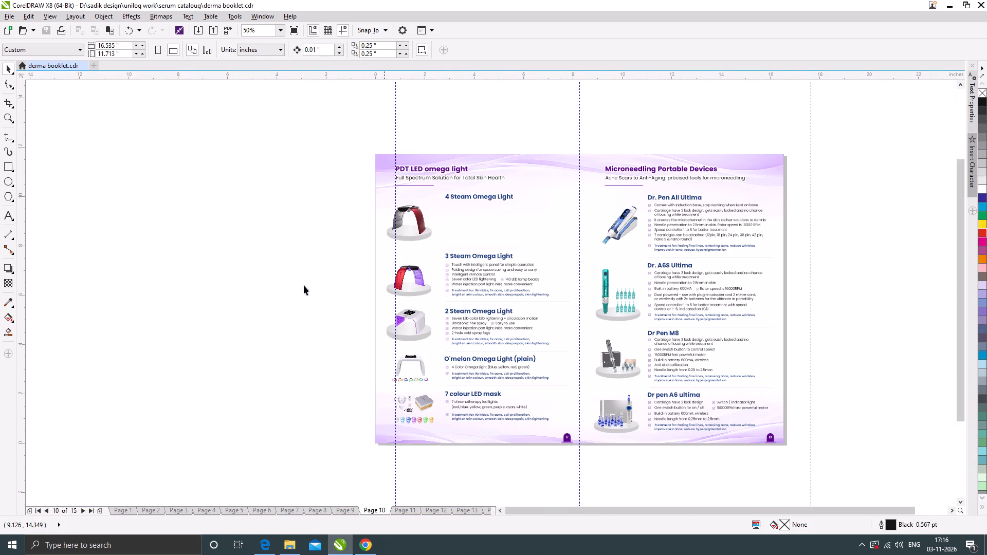
left_click(6, 68)
left_click(245, 235)
left_click(179, 511)
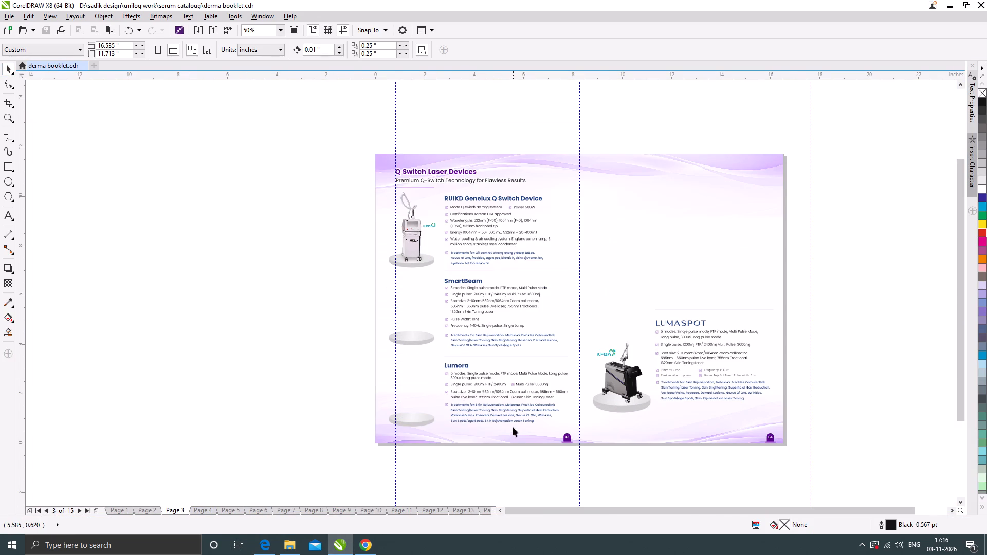
left_click(147, 511)
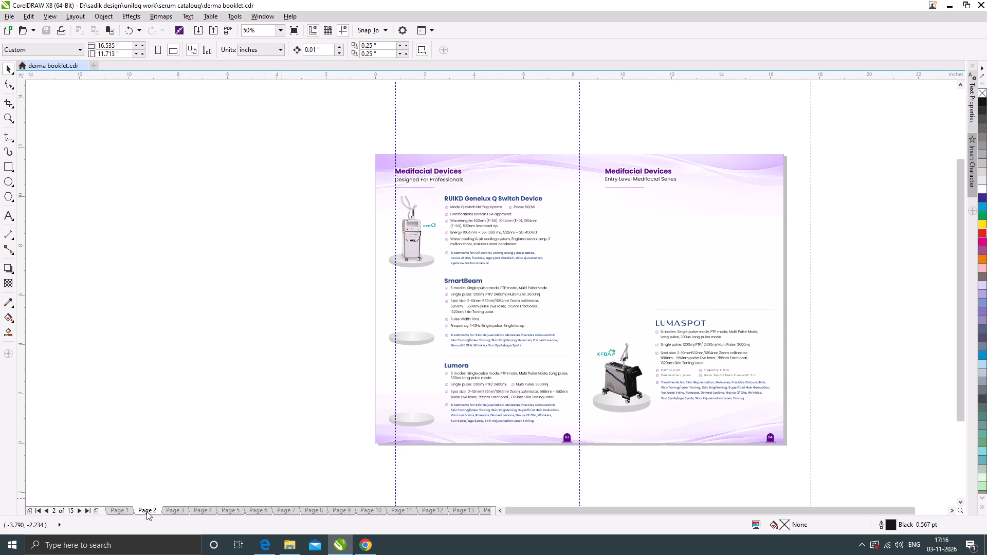
left_click(182, 511)
left_click(205, 510)
left_click(233, 510)
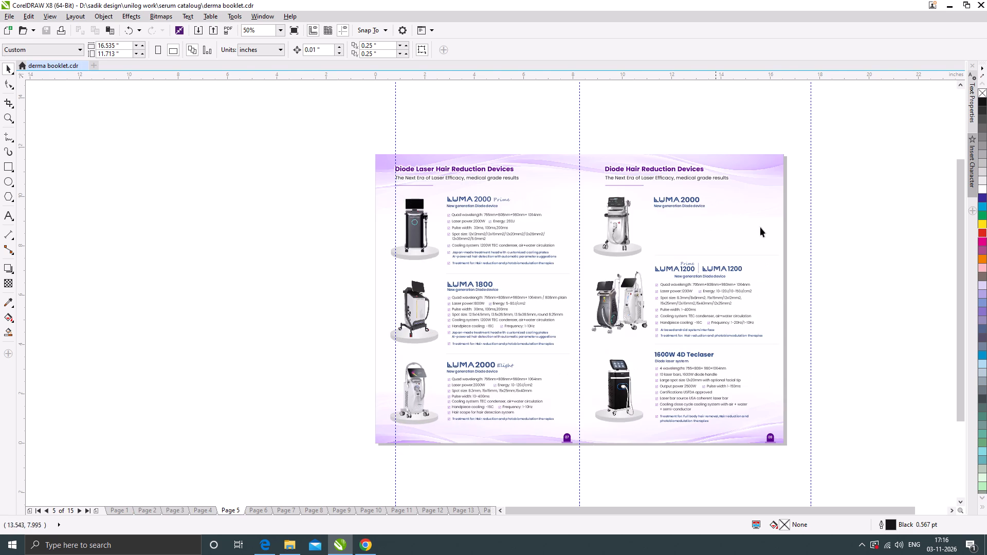
scroll(851, 222, "up", 1)
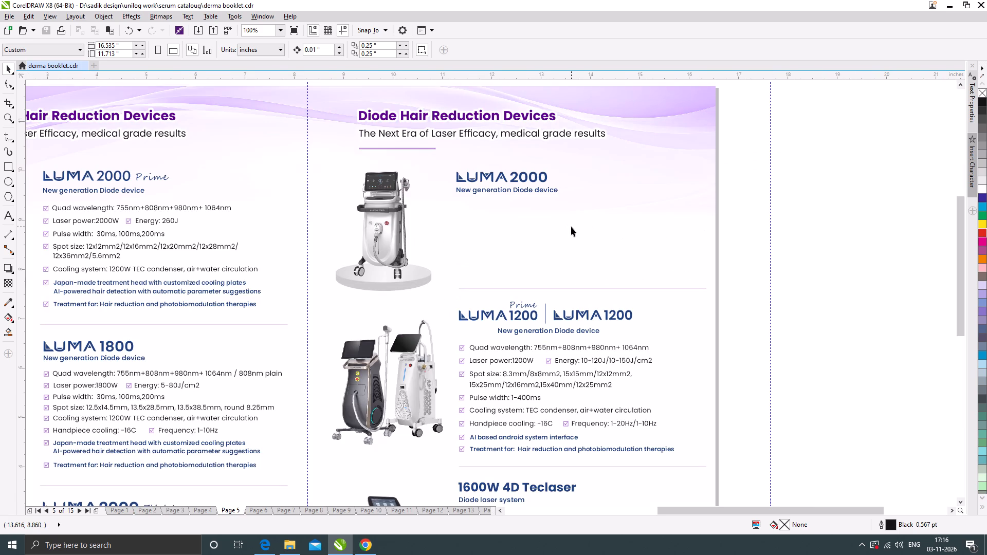
scroll(571, 227, "down", 1)
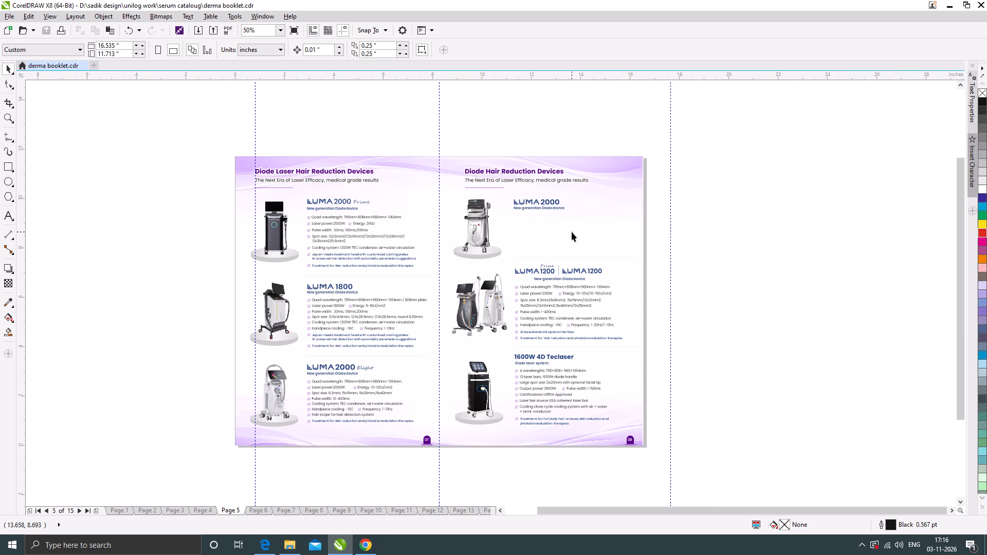
scroll(380, 227, "up", 1)
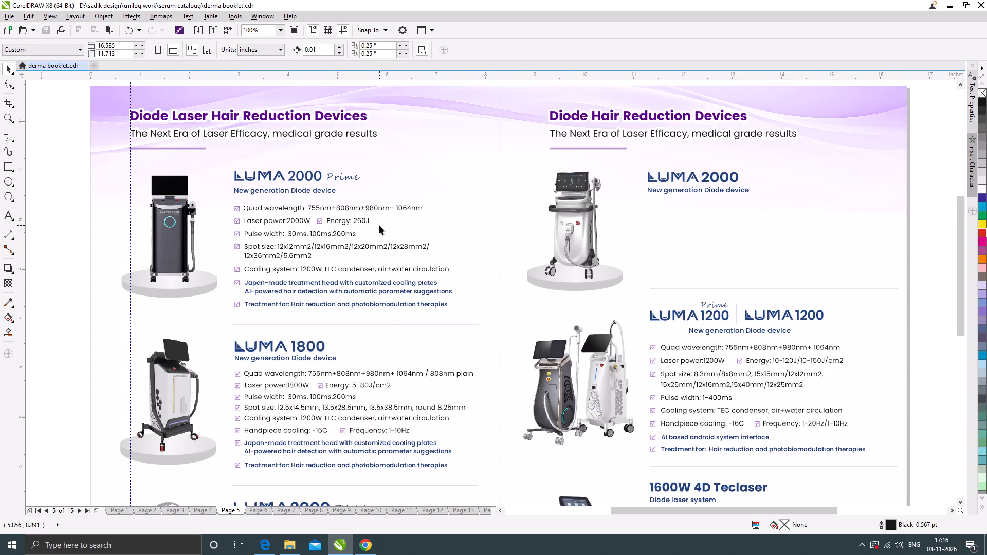
scroll(325, 216, "down", 1)
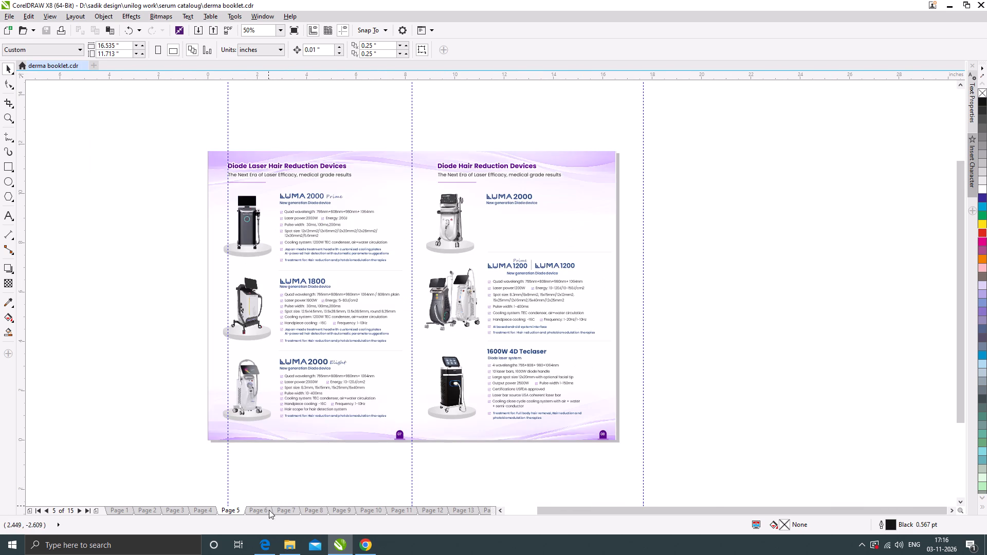
left_click(262, 511)
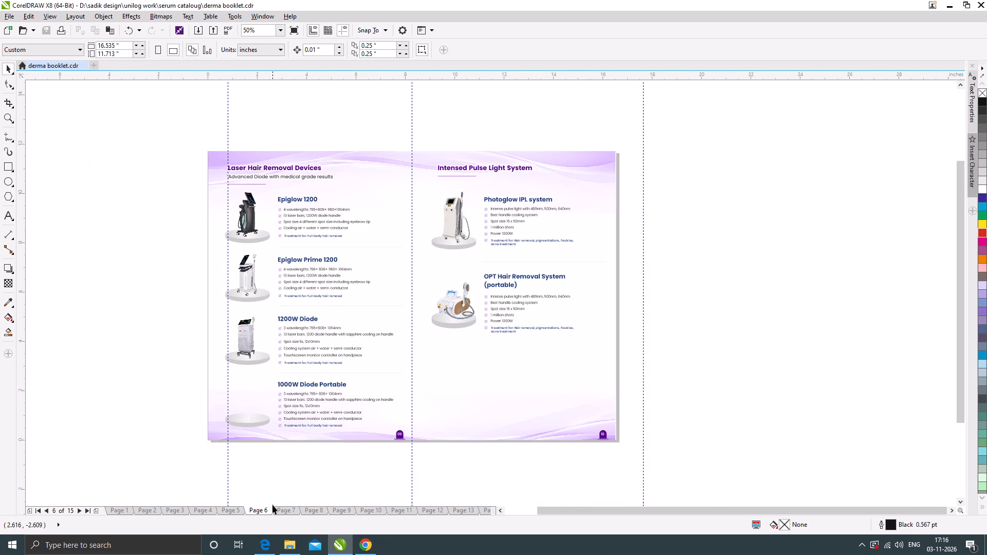
left_click(286, 509)
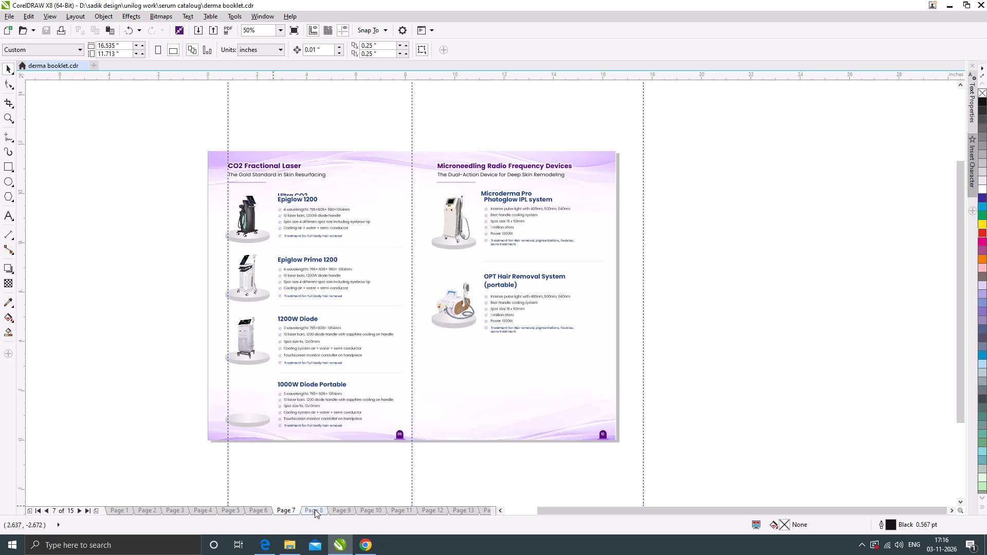
left_click(315, 509)
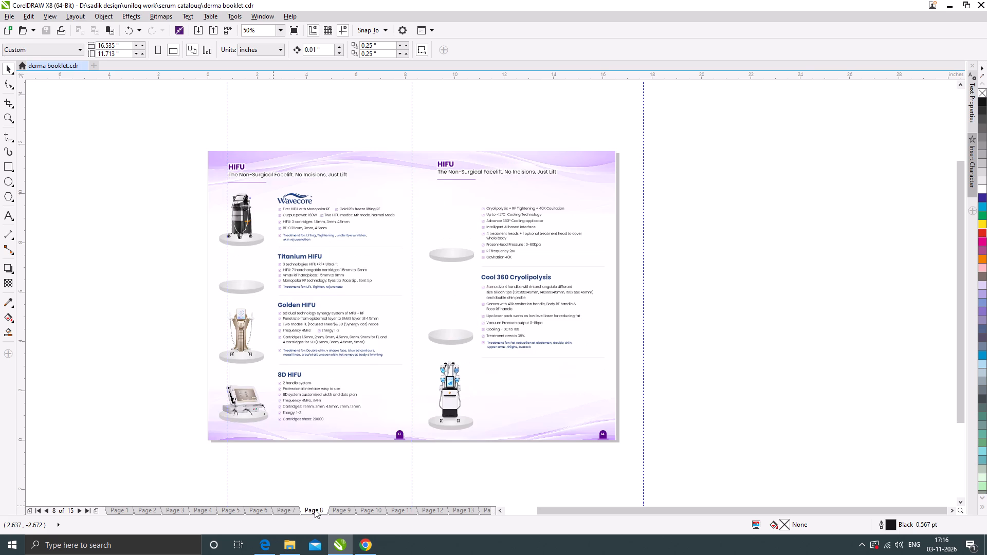
left_click(340, 510)
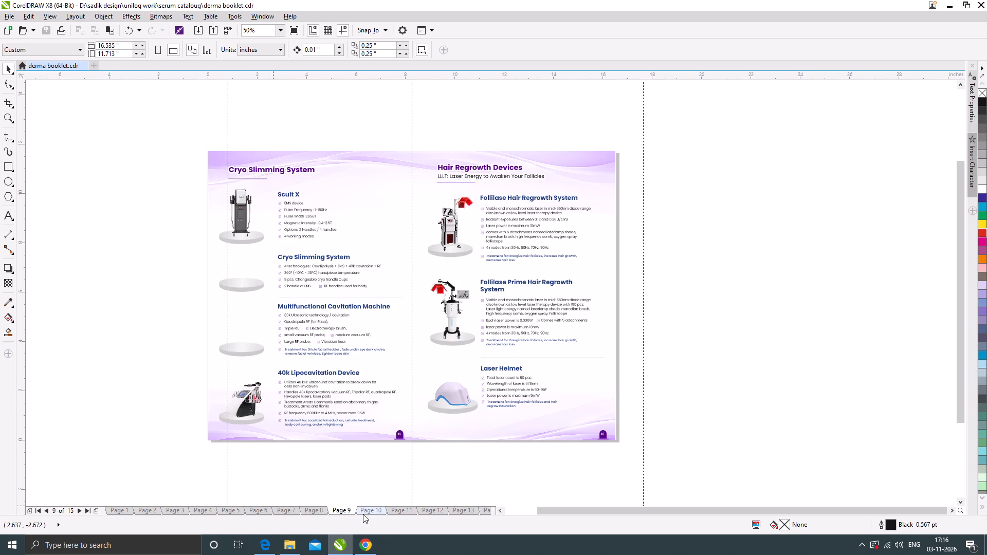
left_click(368, 511)
left_click(410, 512)
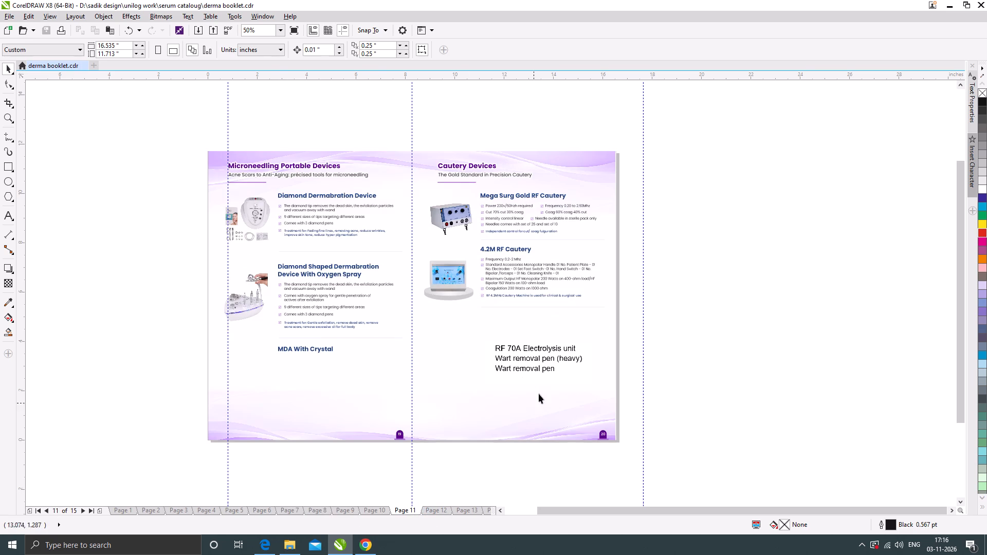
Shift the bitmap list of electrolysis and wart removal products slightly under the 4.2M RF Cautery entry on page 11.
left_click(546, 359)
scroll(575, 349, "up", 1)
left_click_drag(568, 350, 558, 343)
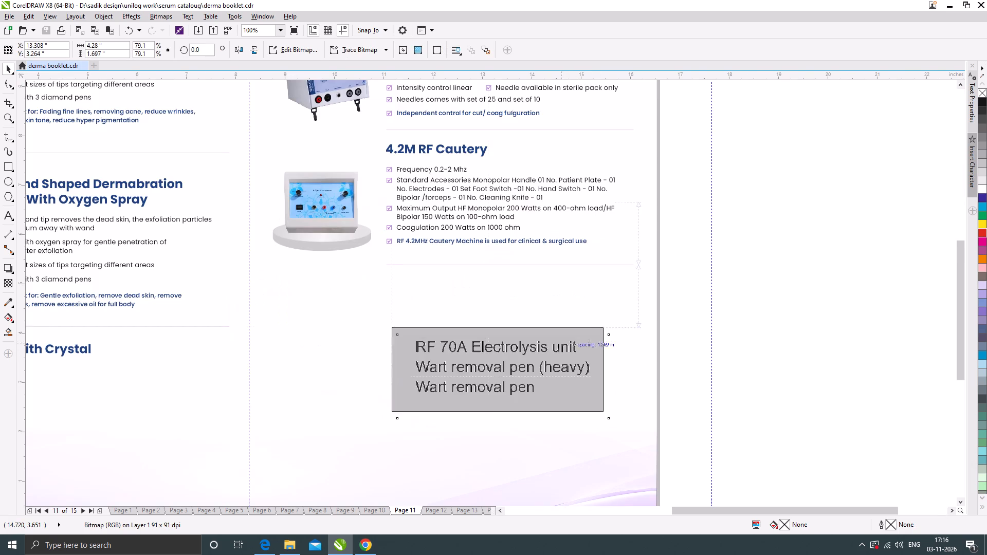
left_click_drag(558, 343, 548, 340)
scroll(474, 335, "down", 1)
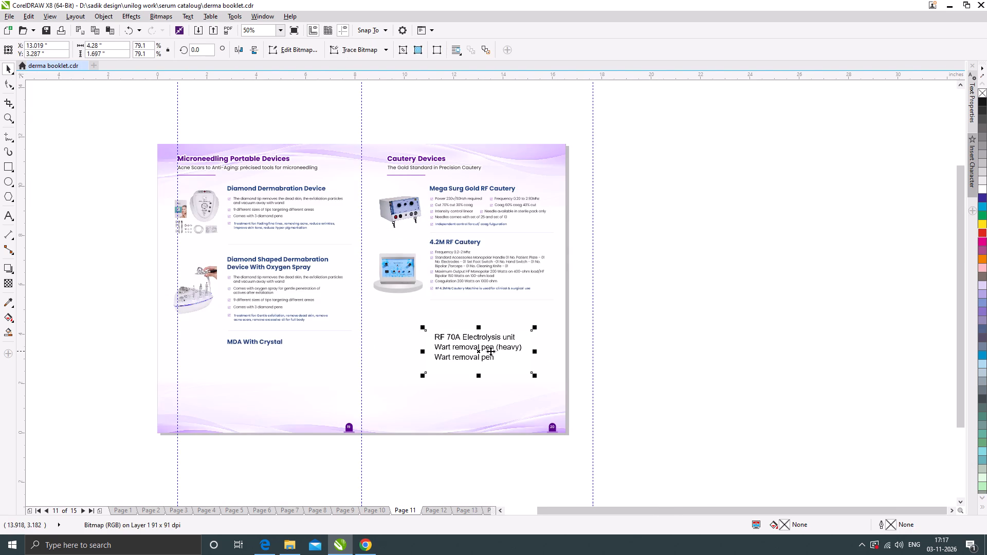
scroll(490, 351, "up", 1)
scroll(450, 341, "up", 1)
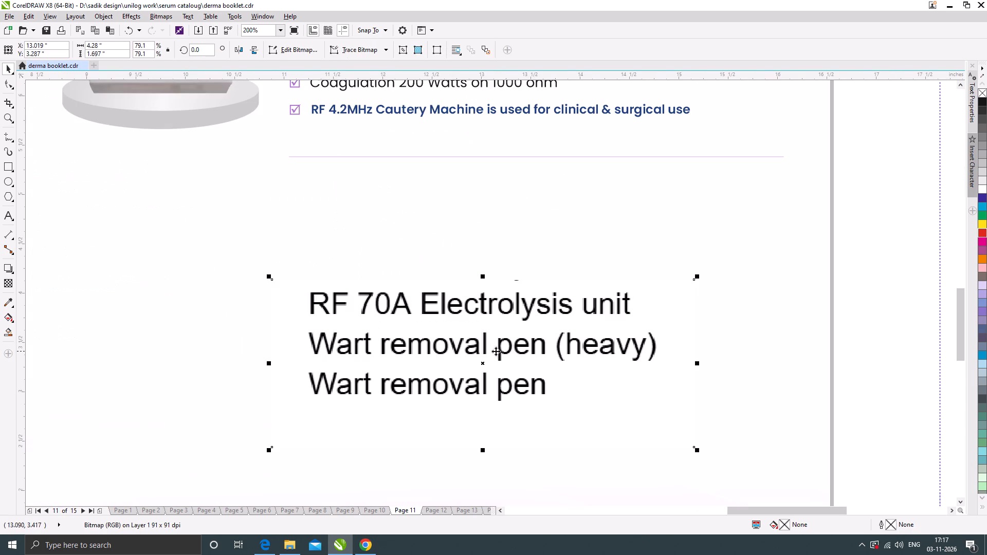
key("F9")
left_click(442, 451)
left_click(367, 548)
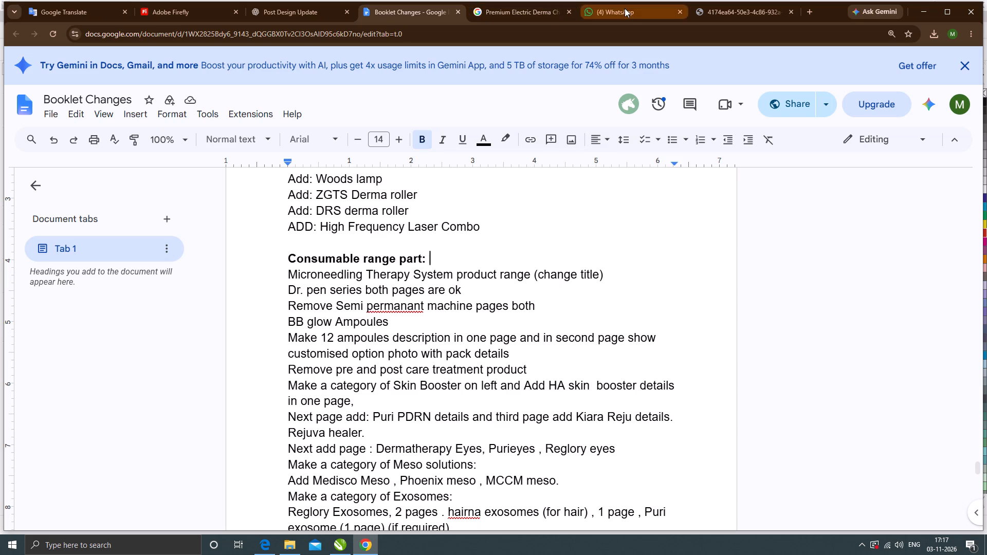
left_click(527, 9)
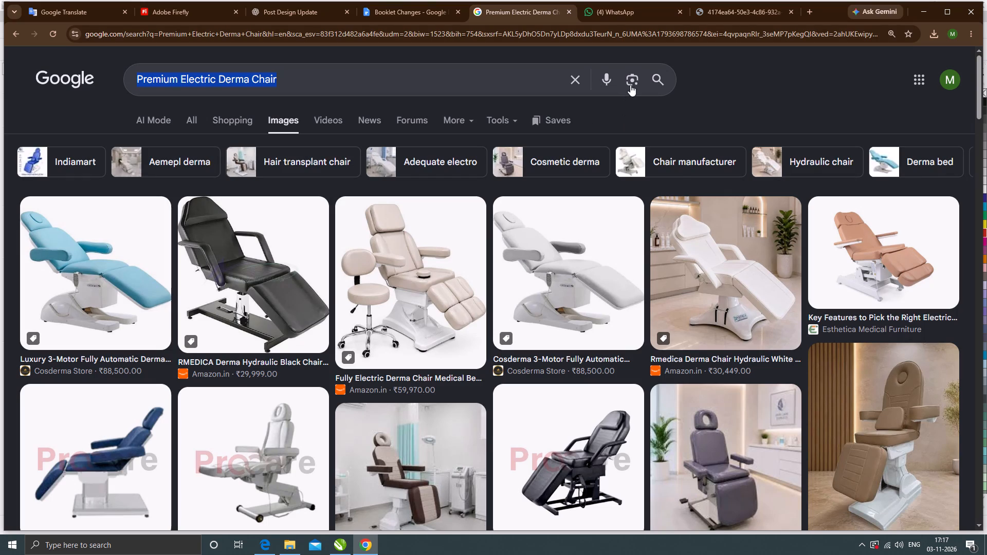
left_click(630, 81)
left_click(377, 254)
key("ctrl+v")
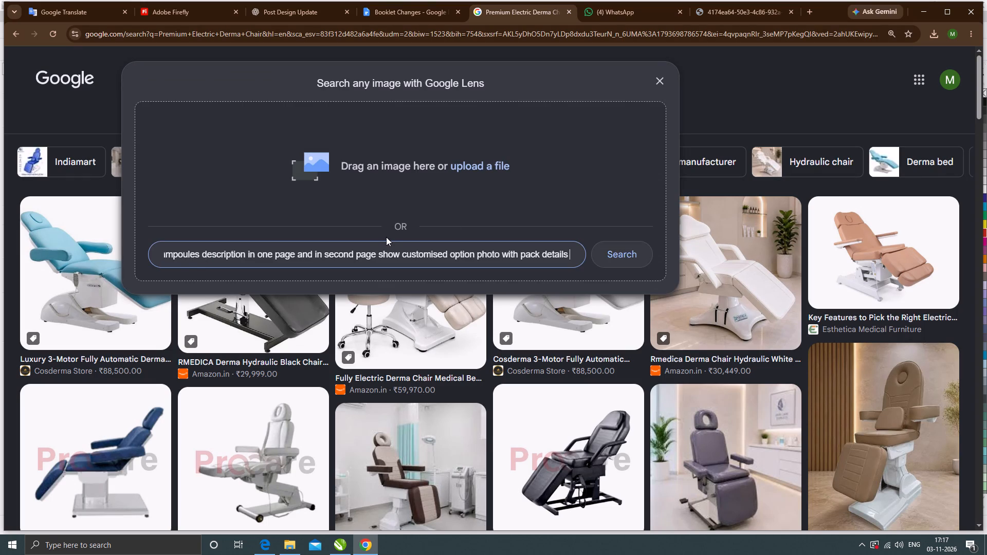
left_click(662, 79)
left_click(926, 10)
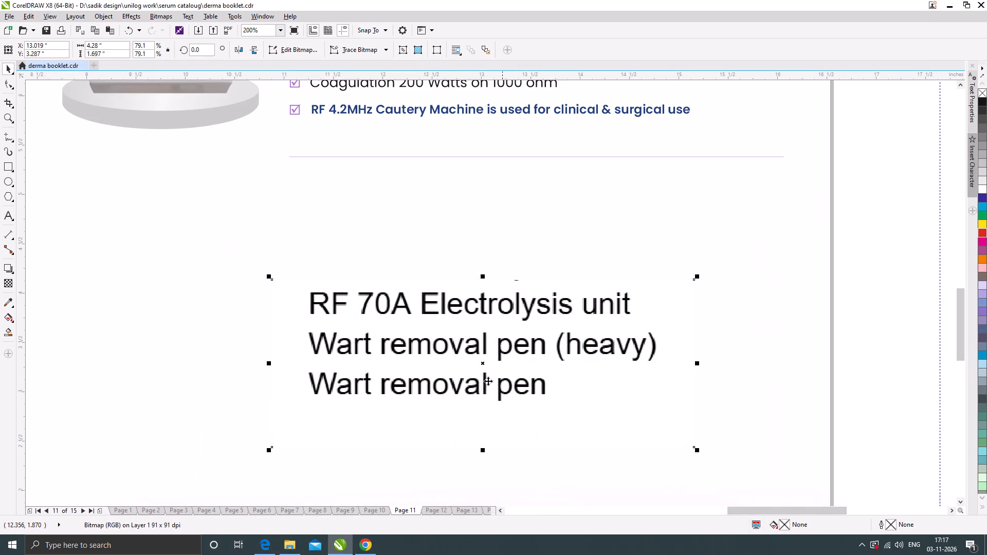
Capture the screen showing the bitmap list, run it through Google Lens in Chrome, and copy its three recognised product names.
key("Print")
left_click(366, 547)
left_click(632, 81)
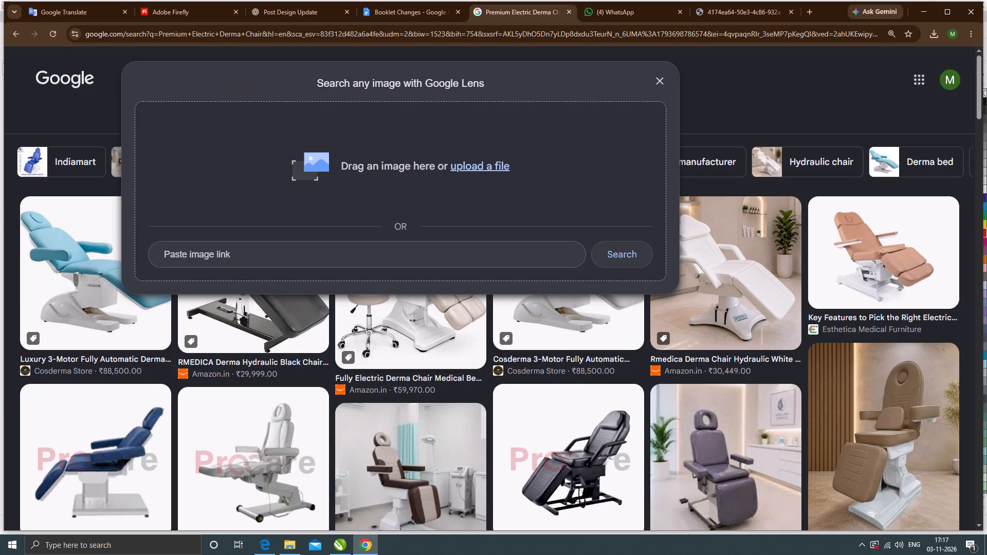
left_click(376, 258)
key("ctrl+v")
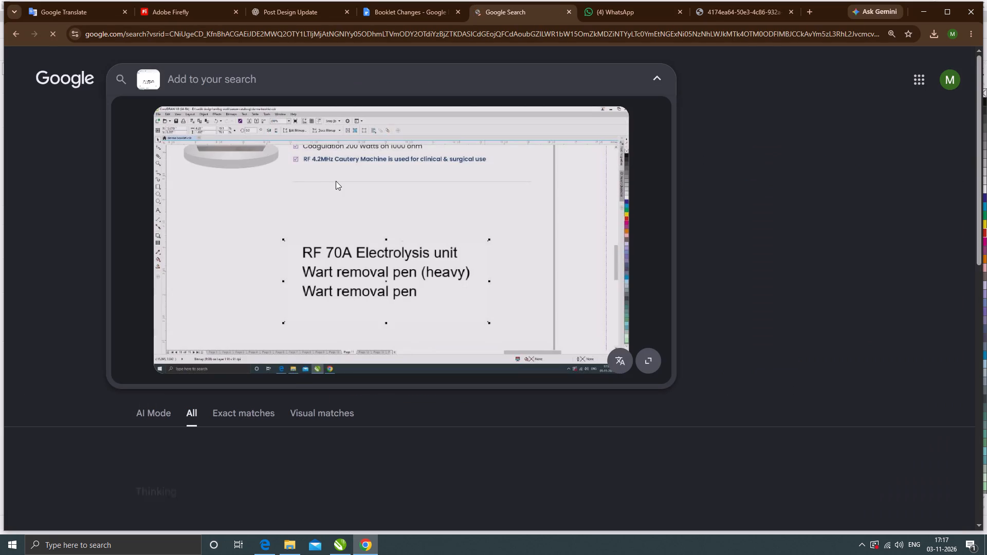
left_click(305, 250)
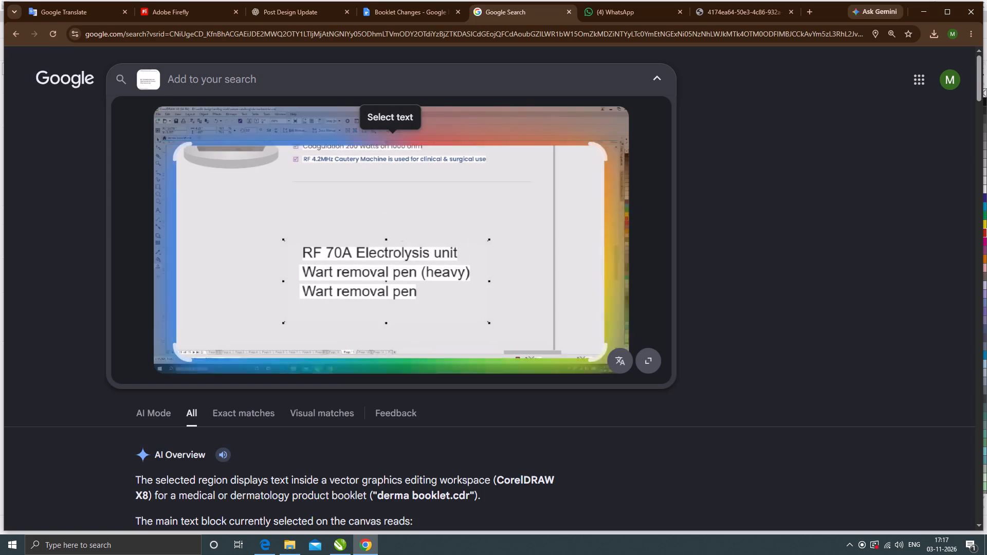
left_click_drag(304, 251, 423, 297)
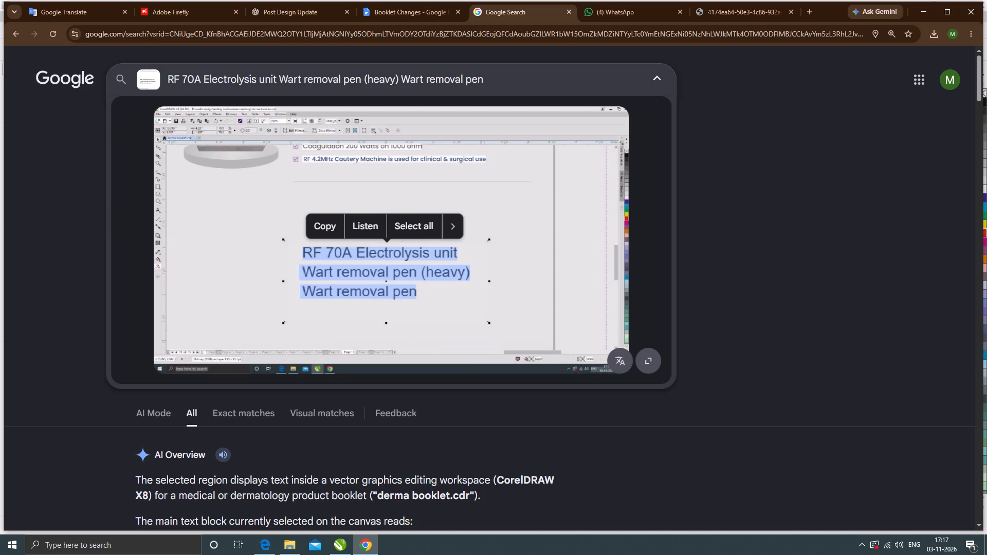
left_click(327, 225)
left_click(655, 75)
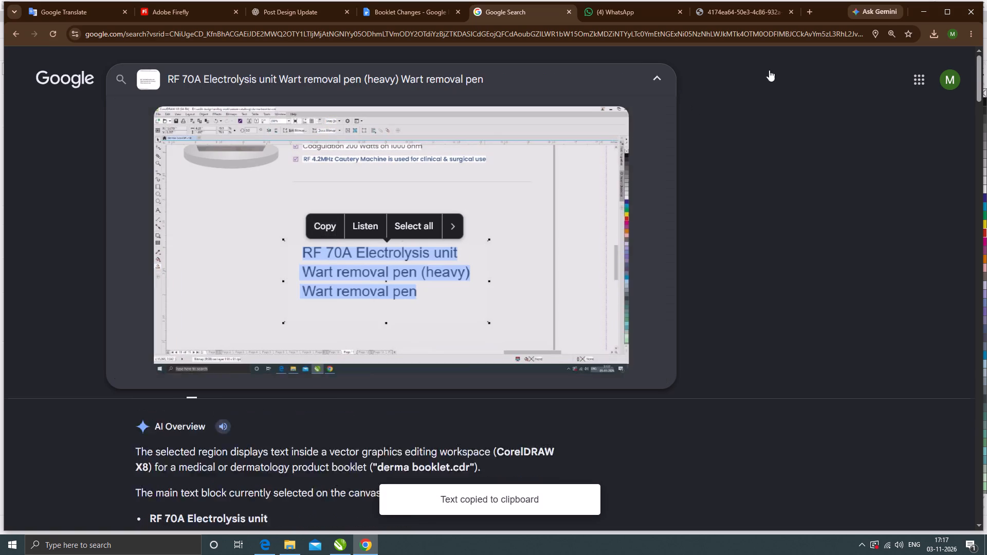
Duplicate the 4.2M RF Cautery heading below its entry in CorelDRAW and replace the copy's text with the three copied product names.
left_click(922, 7)
scroll(469, 250, "down", 3)
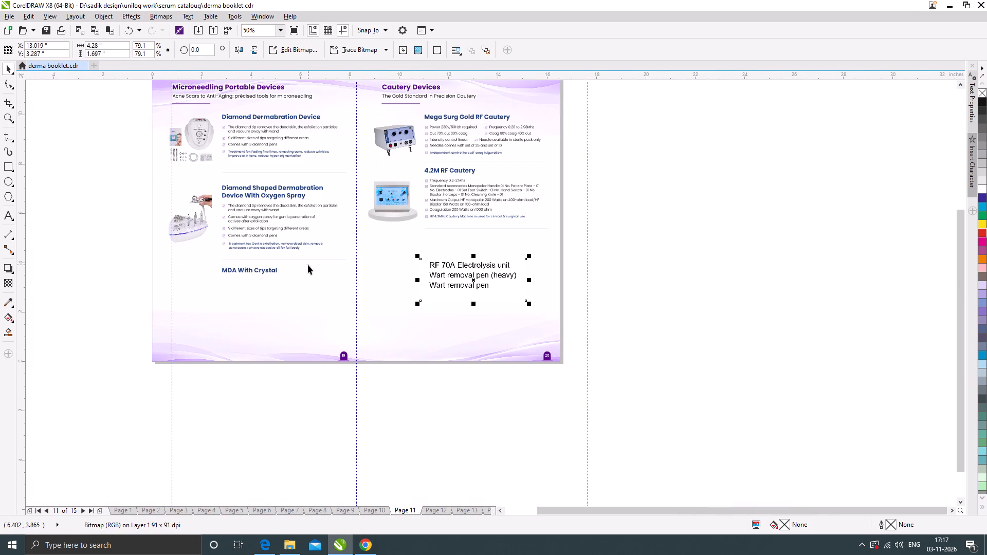
left_click_drag(464, 169, 465, 237)
right_click(465, 237, "shift")
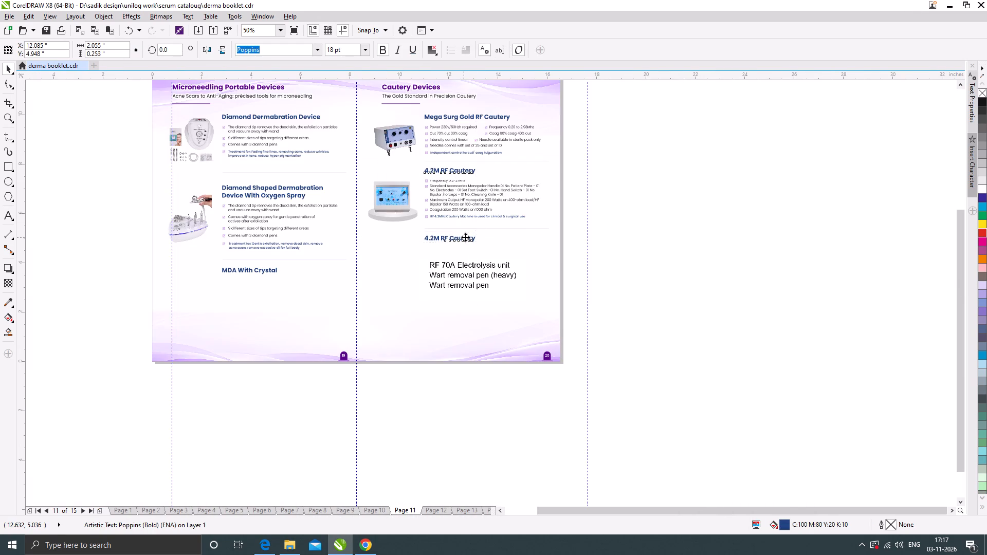
double_click(466, 237)
key("ctrl+a")
key("ctrl+v")
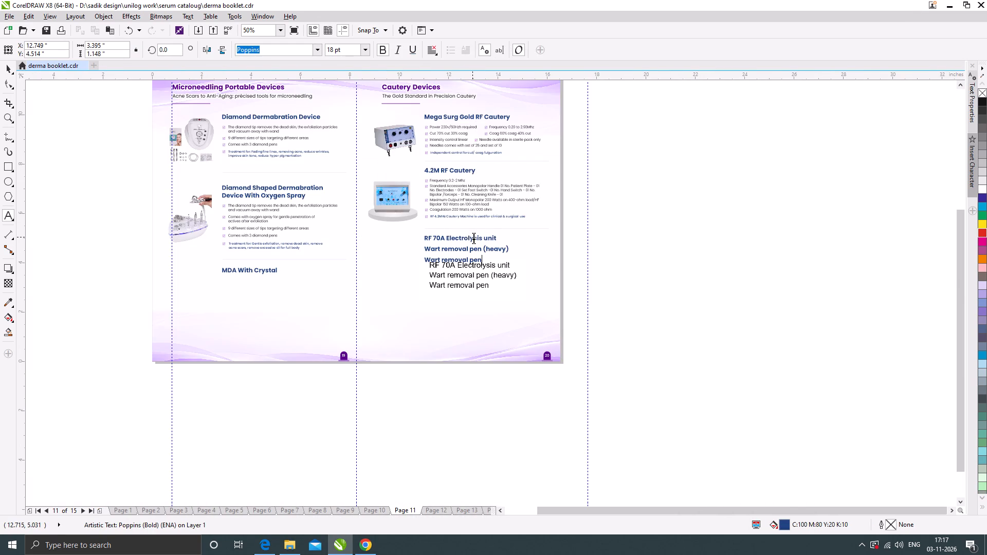
left_click(7, 70)
Delete the bitmap version of the product list from the Cautery Devices page.
left_click_drag(504, 273, 504, 305)
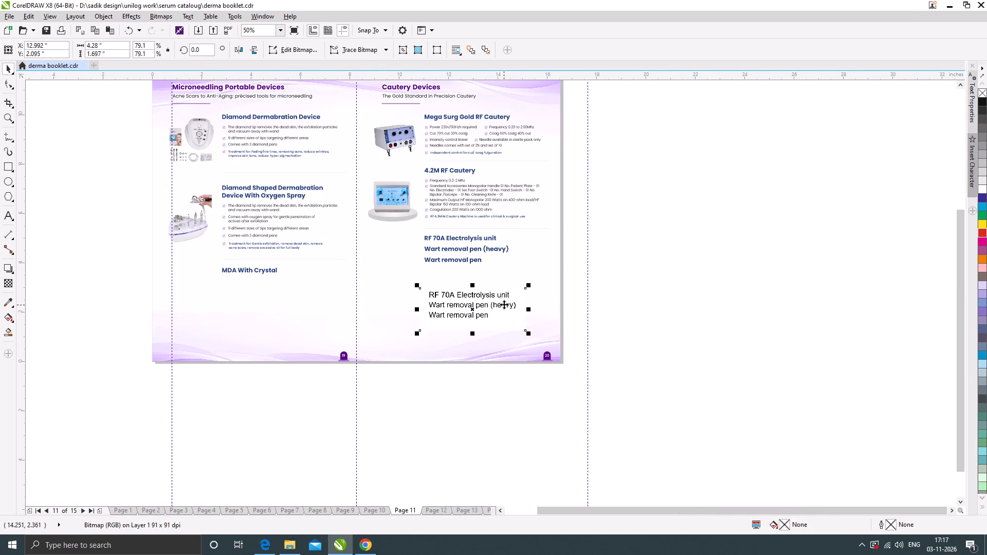
key("Delete")
Move the new three-line product heading block slightly down below the divider under the 4.2M RF Cautery entry.
left_click_drag(453, 250, 453, 257)
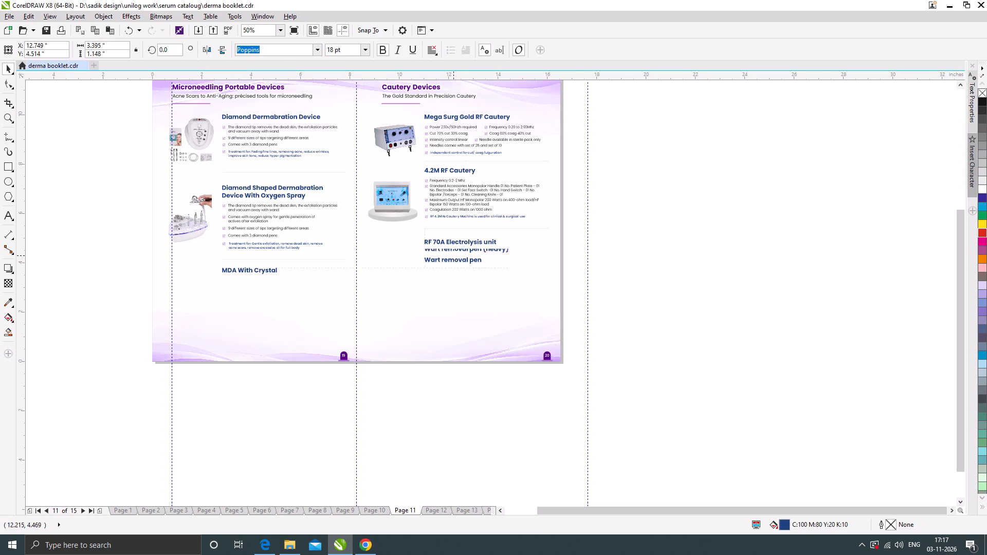
Lower the three-line product heading block on the Cautery Devices page and widen its line spacing to about 2.28 in overall height.
left_click_drag(453, 257, 450, 273)
left_click(6, 81)
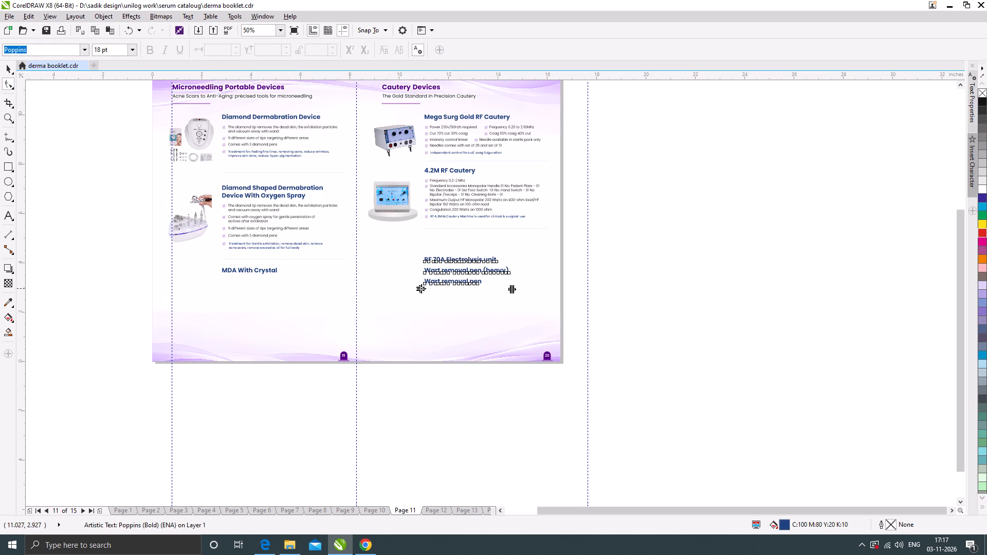
left_click_drag(420, 288, 426, 319)
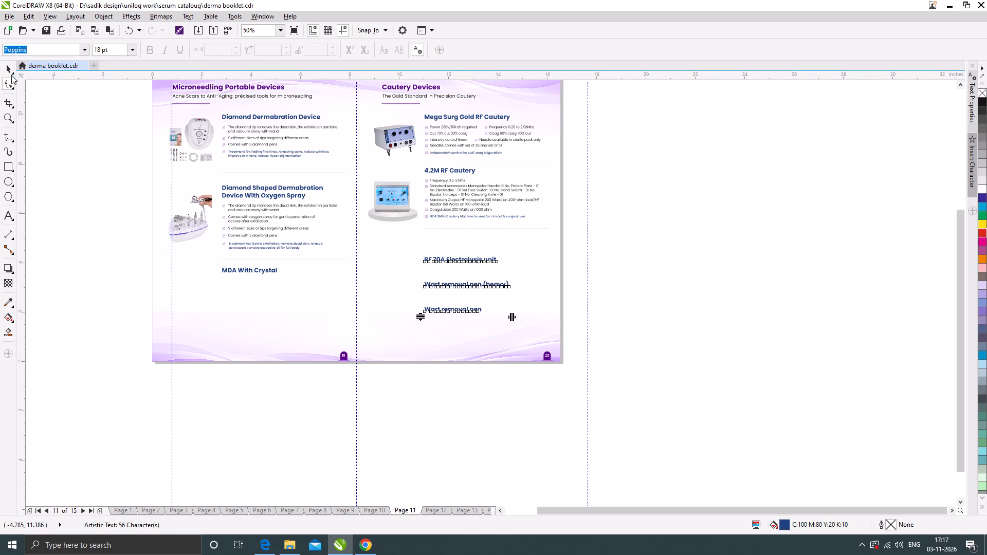
left_click(10, 68)
scroll(466, 265, "up", 1)
left_click_drag(465, 256, 465, 243)
scroll(462, 252, "down", 2)
left_click(643, 314)
scroll(392, 273, "up", 1)
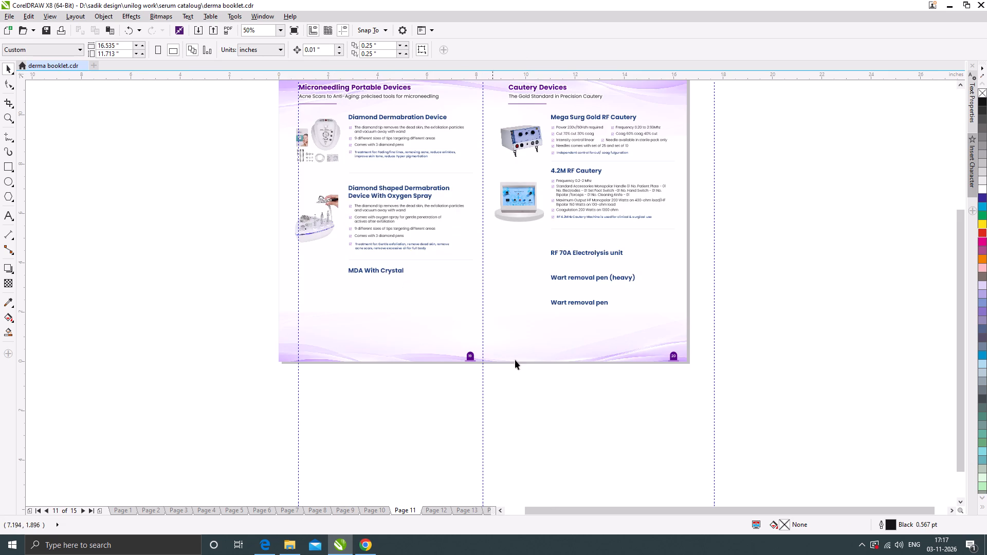
Widen the three product headings' line spacing further, to about 2.81 in overall height.
left_click(582, 305)
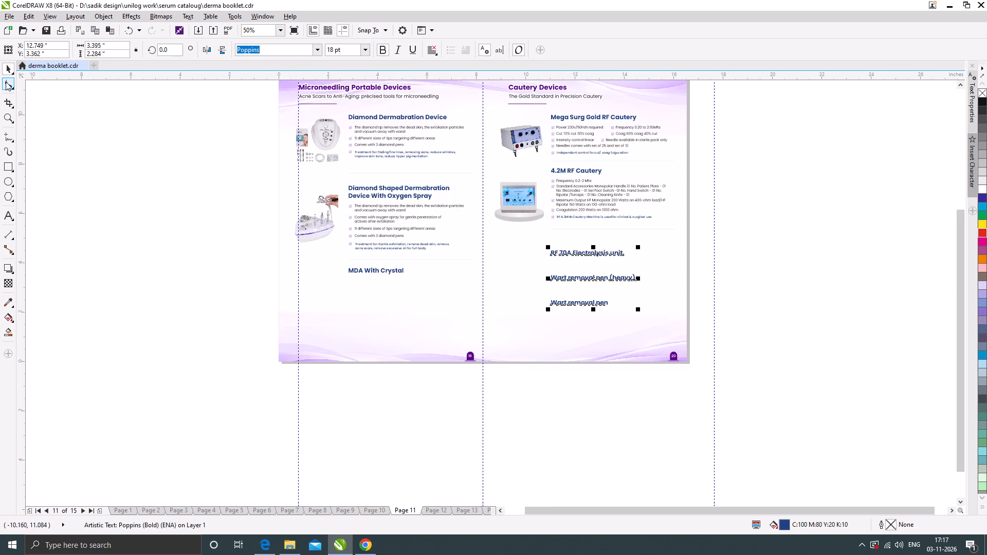
left_click(6, 82)
scroll(558, 311, "up", 1)
left_click_drag(541, 308, 545, 331)
left_click(7, 68)
Draw an image placeholder rectangle about 1.19 × 0.87 in beside the RF 70A Electrolysis unit heading, filled with 10% black.
left_click(9, 163)
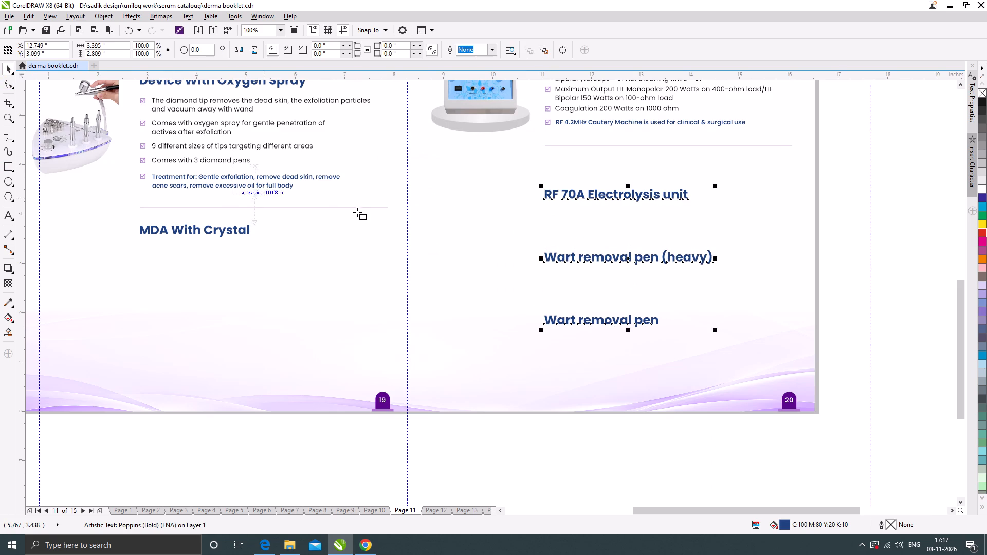
left_click_drag(448, 170, 507, 214)
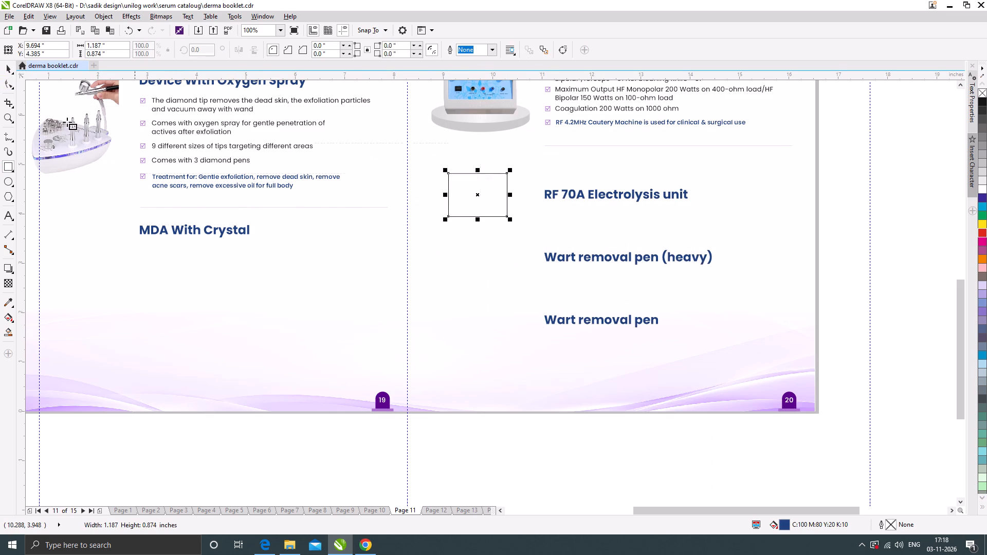
left_click(10, 65)
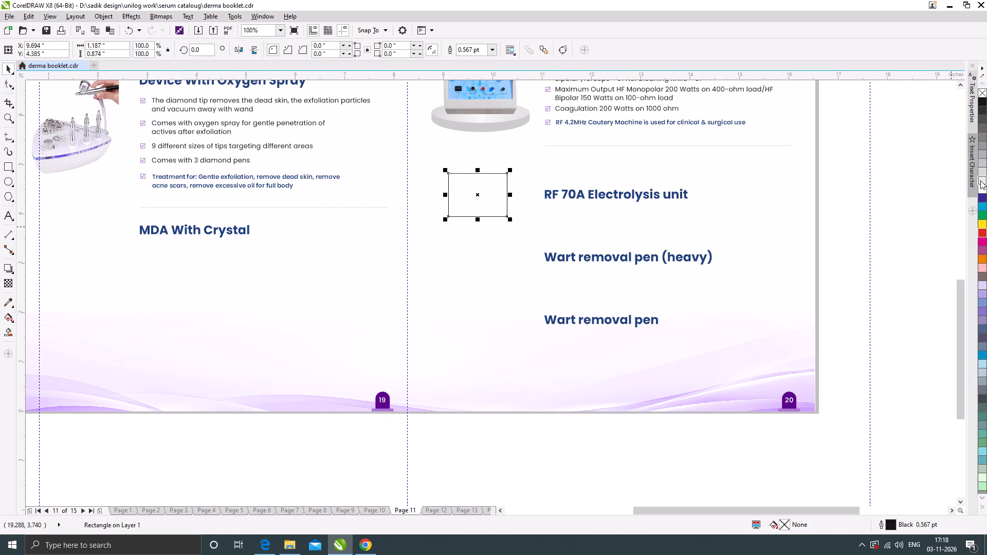
left_click(980, 180)
left_click_drag(486, 193, 496, 189)
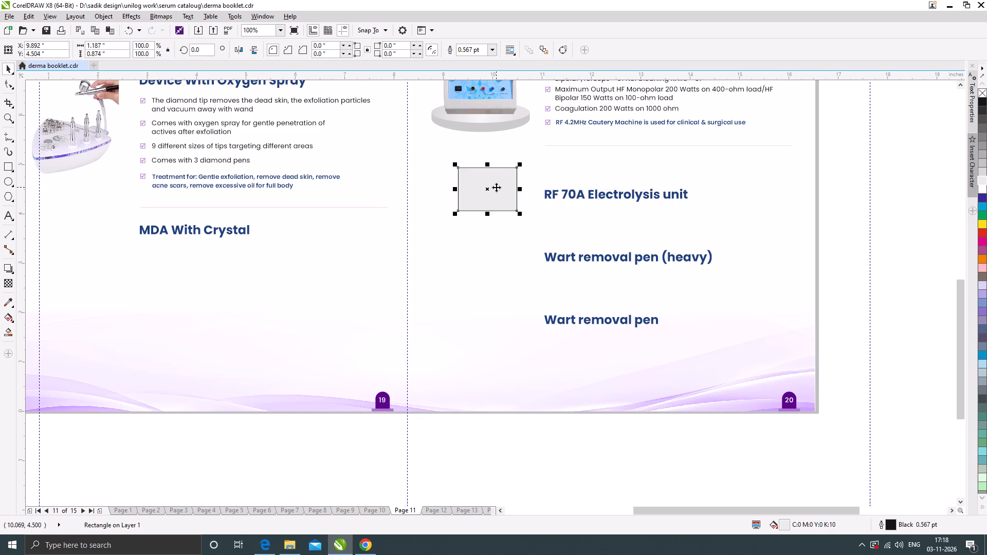
Copy the grey placeholder rectangle straight down twice, beside the Wart removal pen (heavy) and Wart removal pen headings.
left_click_drag(496, 187, 496, 257)
right_click(496, 257, "shift")
left_click_drag(496, 256, 494, 325)
right_click(494, 325, "shift")
Increase the heading block's line spacing slightly so the three product names line up with their placeholder rectangles.
left_click(558, 324)
left_click(6, 84)
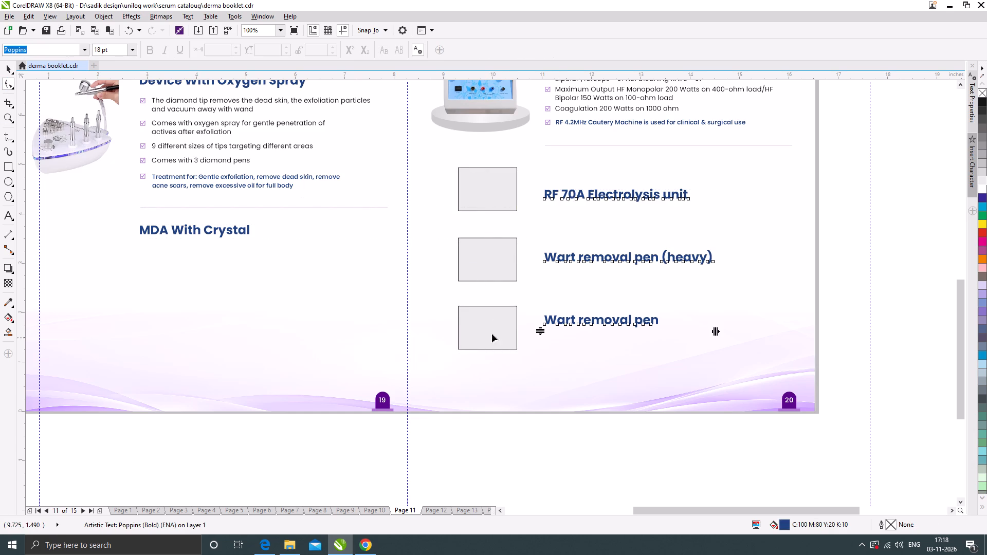
left_click_drag(539, 330, 543, 340)
scroll(545, 310, "down", 1)
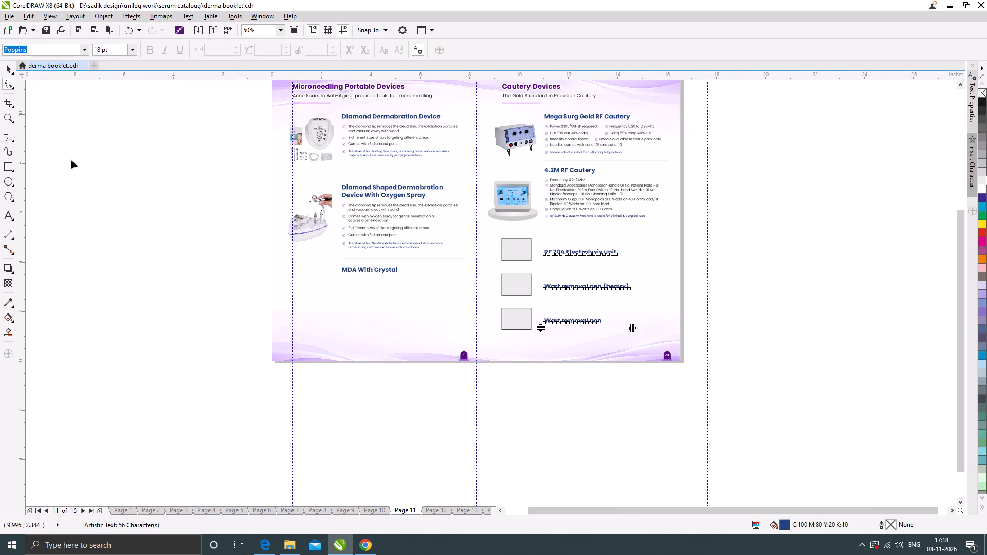
left_click(8, 67)
left_click(127, 256)
left_click(601, 433)
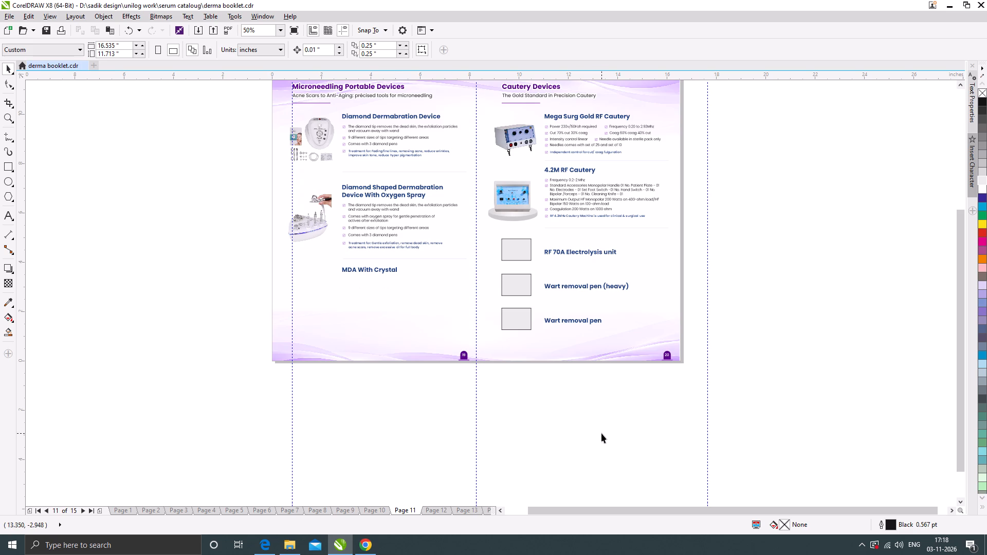
Review the booklet's other pages, from page 12 and 13 back through pages 7 to 3 and on to page 8, for missing content.
left_click(438, 509)
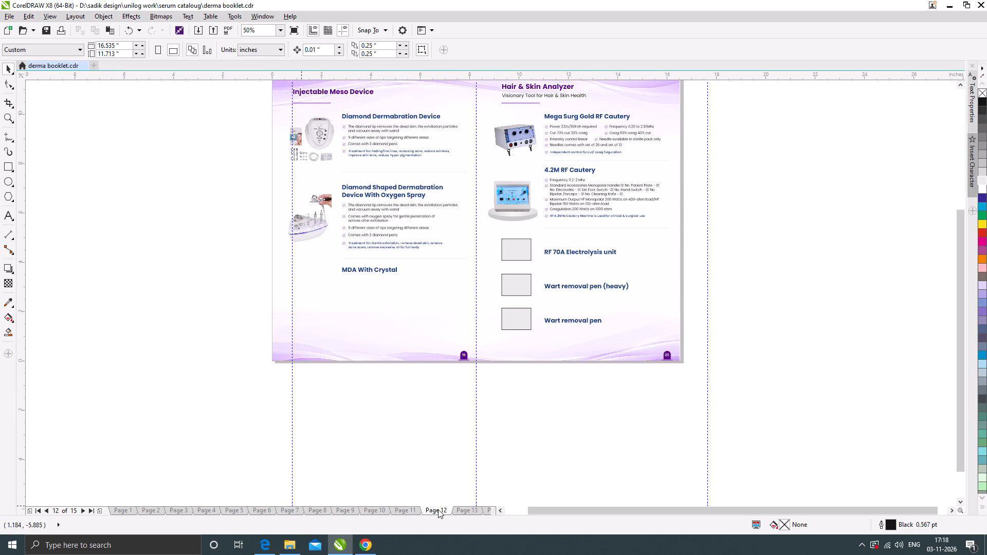
left_click(465, 512)
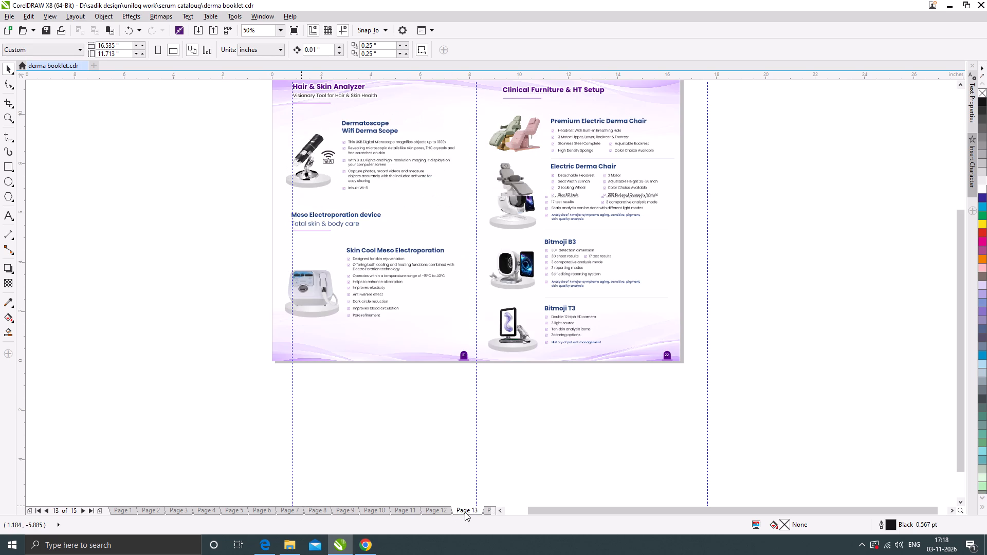
left_click(297, 511)
scroll(369, 349, "down", 1)
scroll(477, 247, "up", 1)
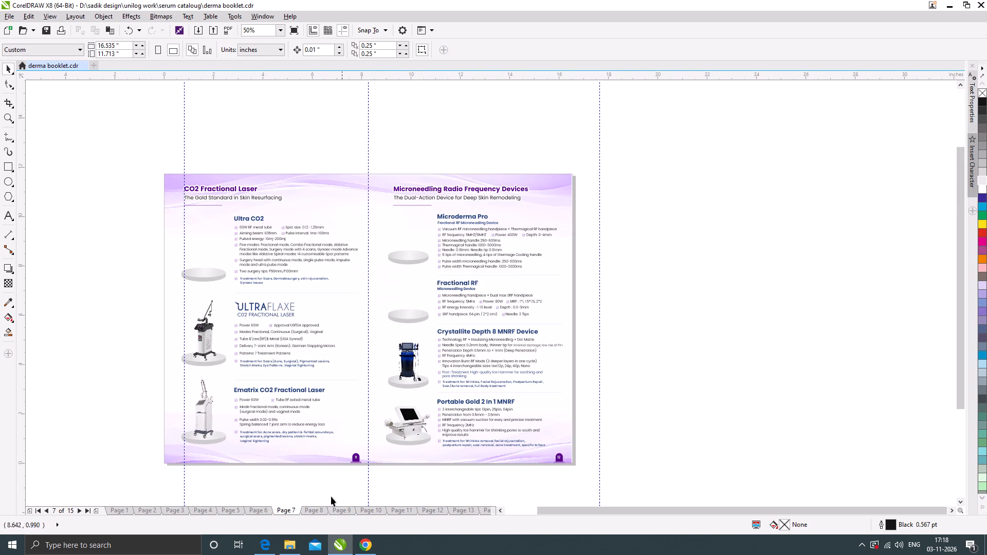
left_click(258, 511)
left_click(229, 509)
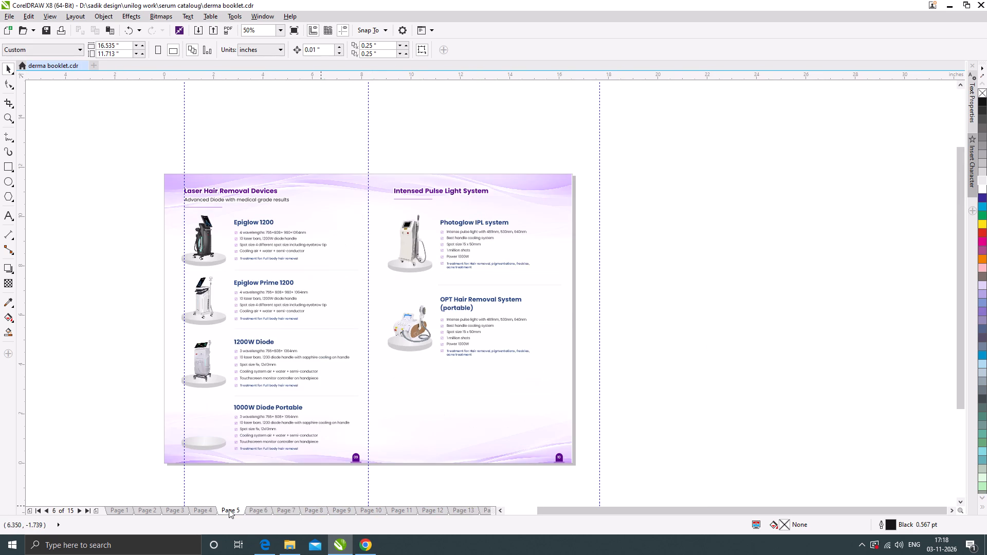
left_click(255, 513)
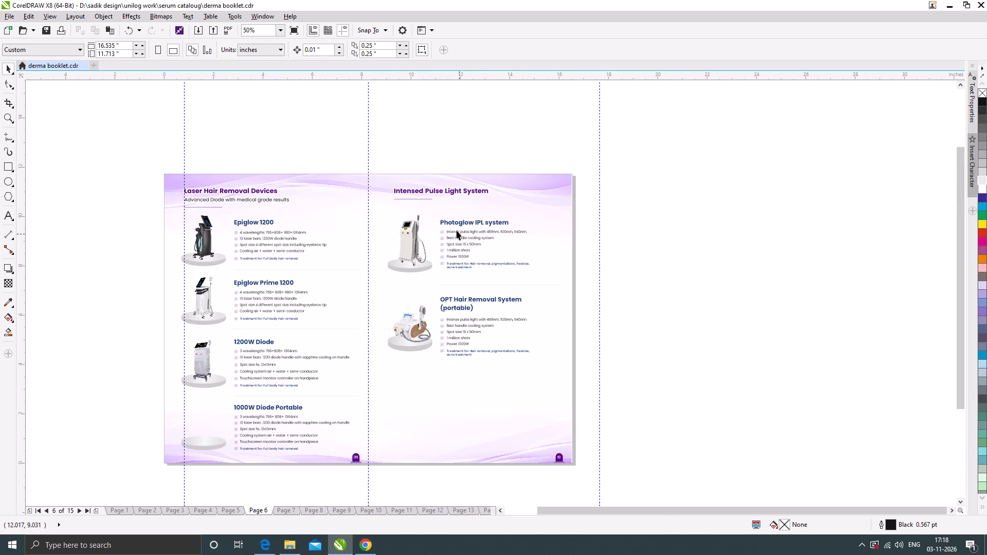
scroll(456, 229, "up", 1)
left_click(462, 217)
scroll(463, 206, "down", 1)
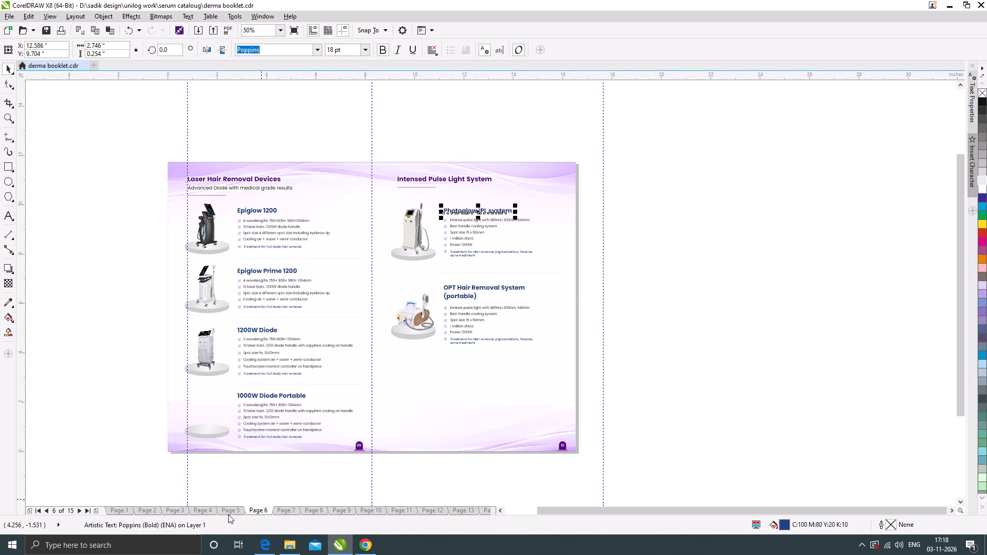
left_click(232, 507)
left_click(207, 510)
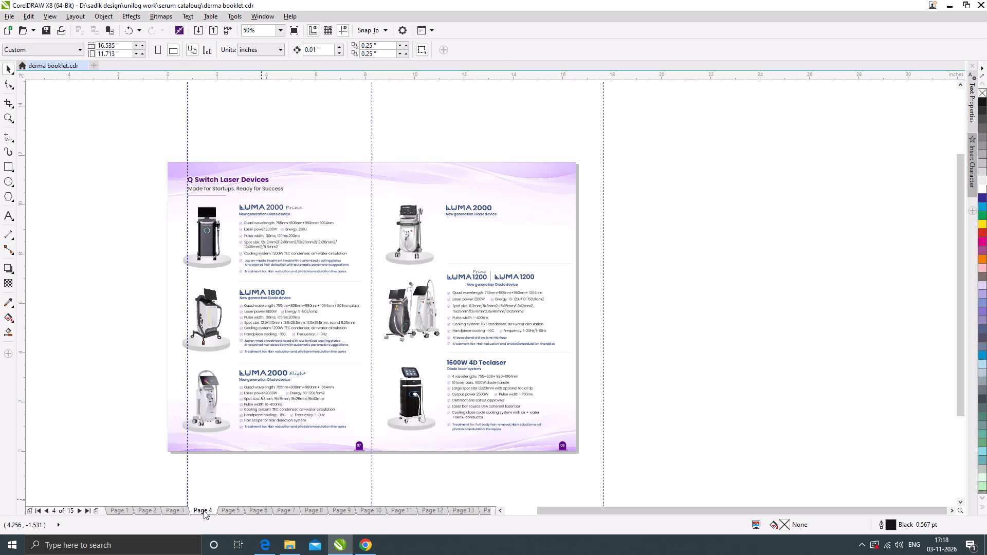
left_click(179, 511)
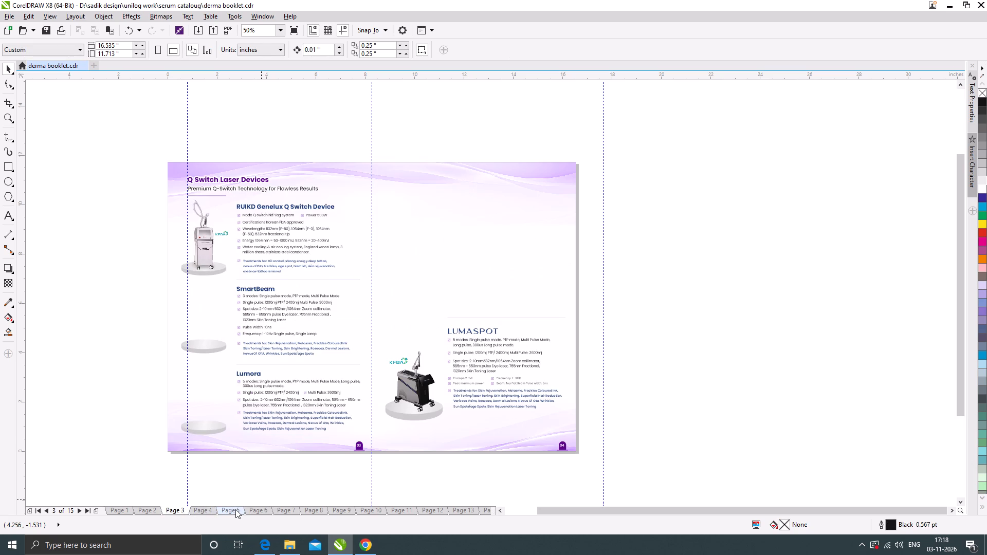
left_click(235, 509)
left_click(261, 510)
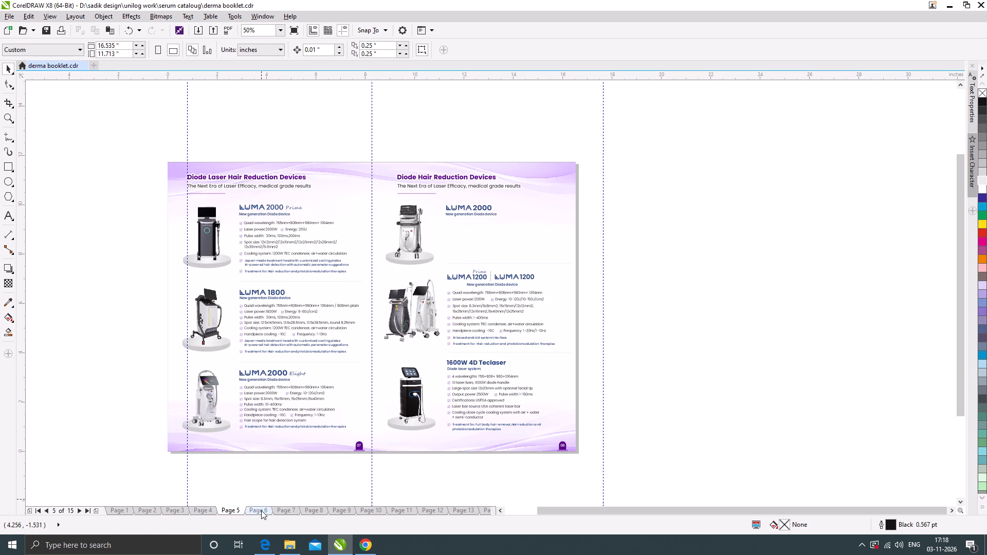
left_click(289, 511)
left_click(317, 511)
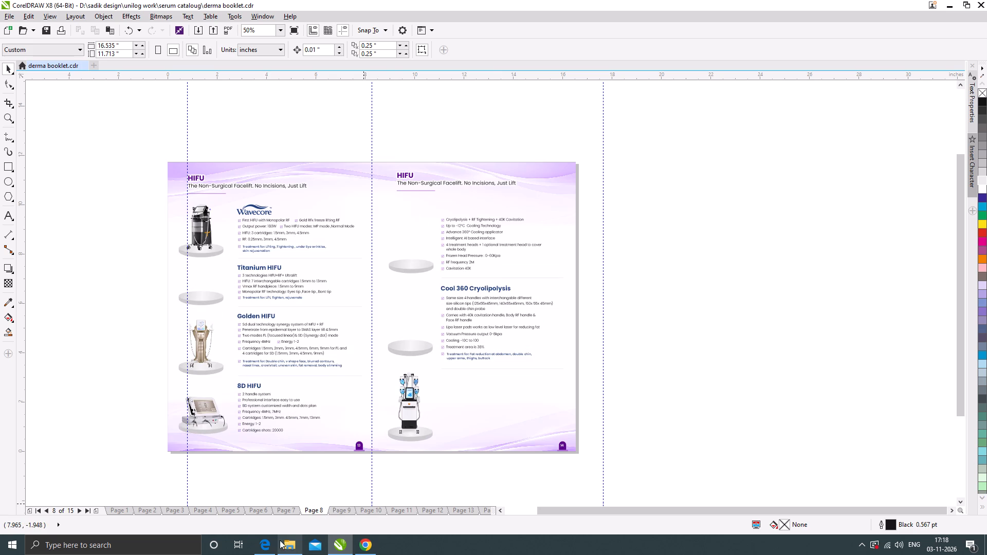
Check page 8 of derma booklet.pdf in Edge, and duplicate the Cool 360 Cryolipolysis heading above the headingless HIFU entry in CorelDRAW, shortened to "Cool 360".
left_click(265, 548)
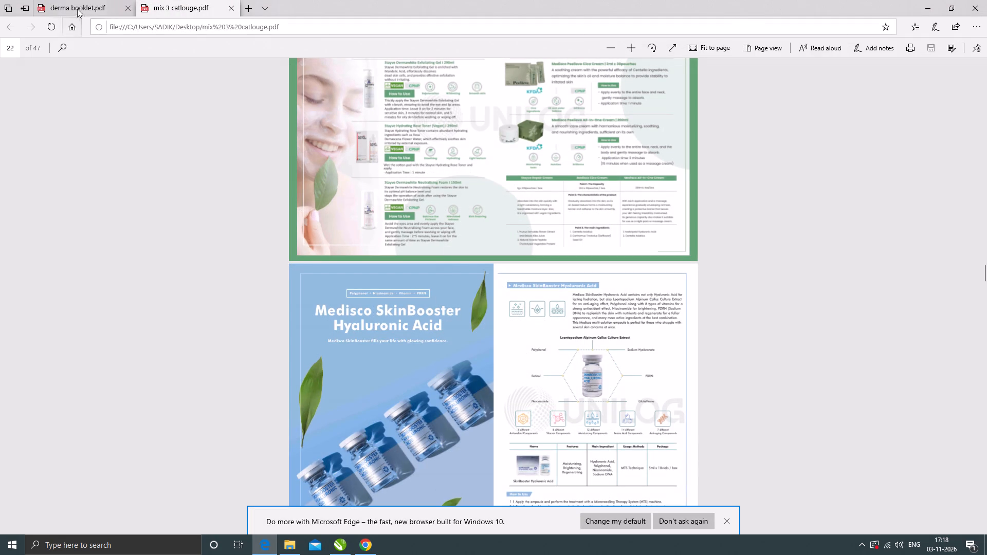
left_click(74, 5)
right_click(598, 169)
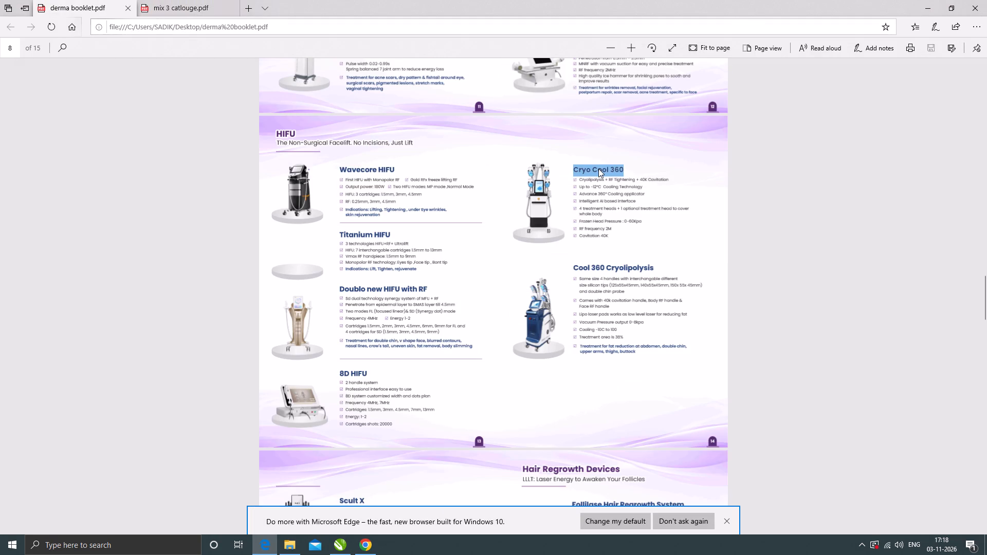
left_click(611, 260)
left_click(930, 7)
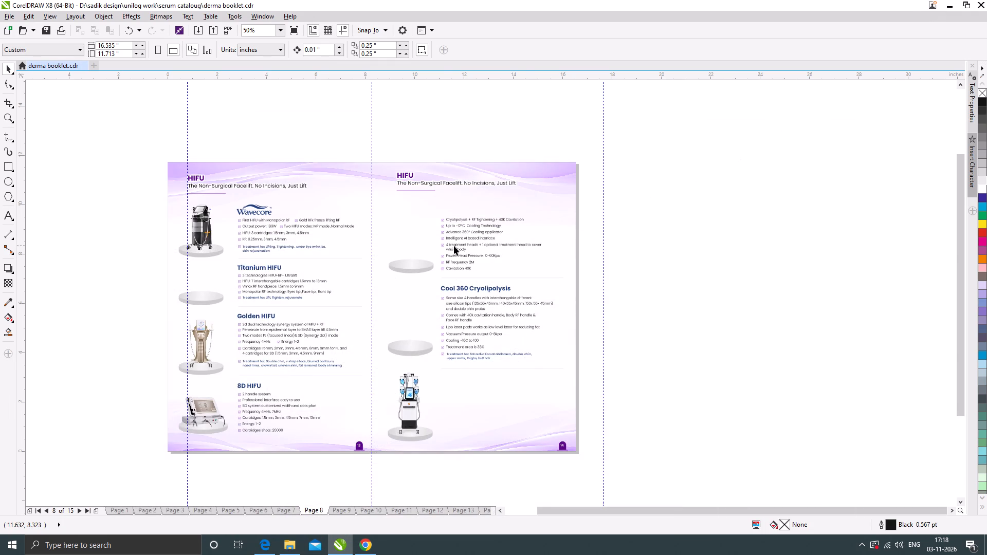
left_click(465, 289)
scroll(471, 250, "up", 1)
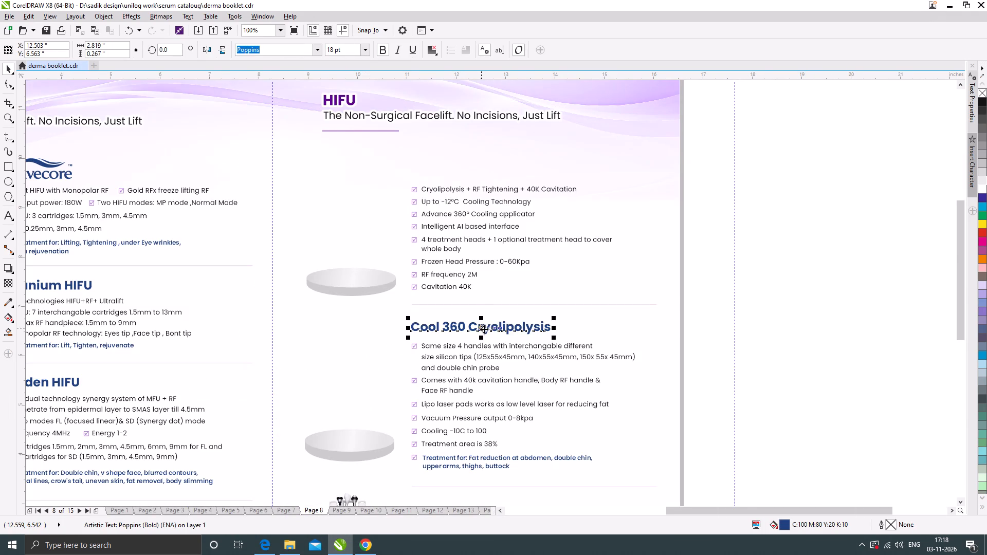
left_click_drag(484, 329, 479, 174)
right_click(479, 174, "shift")
double_click(479, 174)
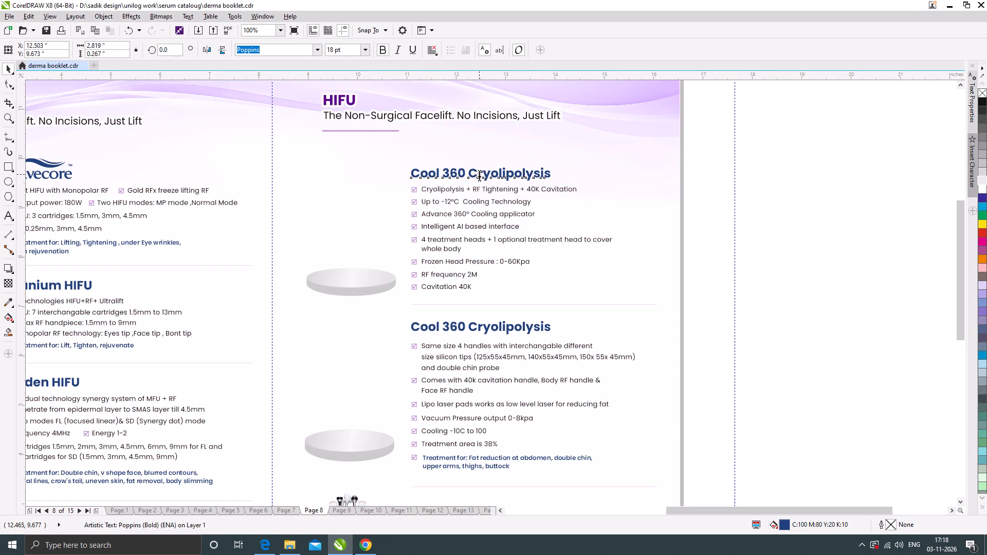
left_click_drag(471, 175, 579, 175)
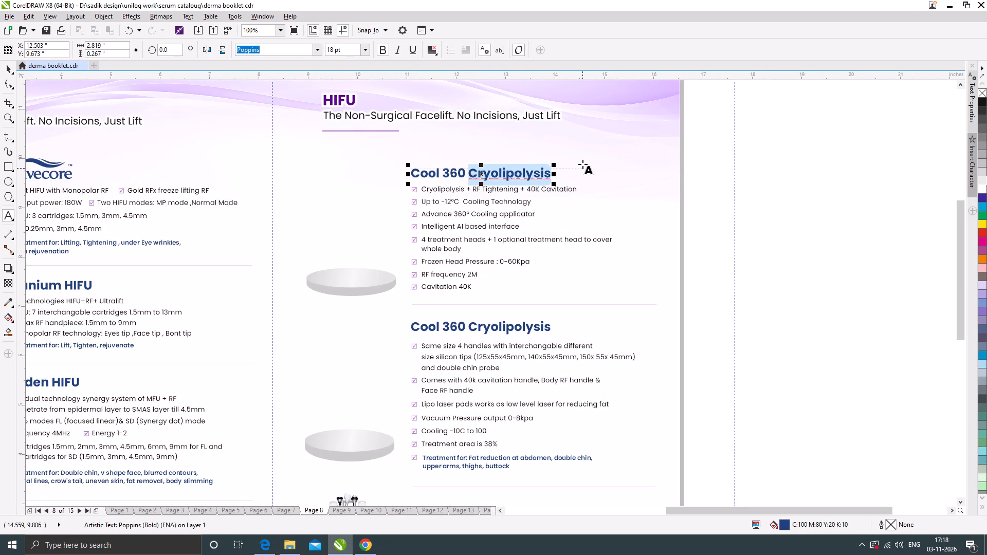
key("Delete")
left_click(9, 68)
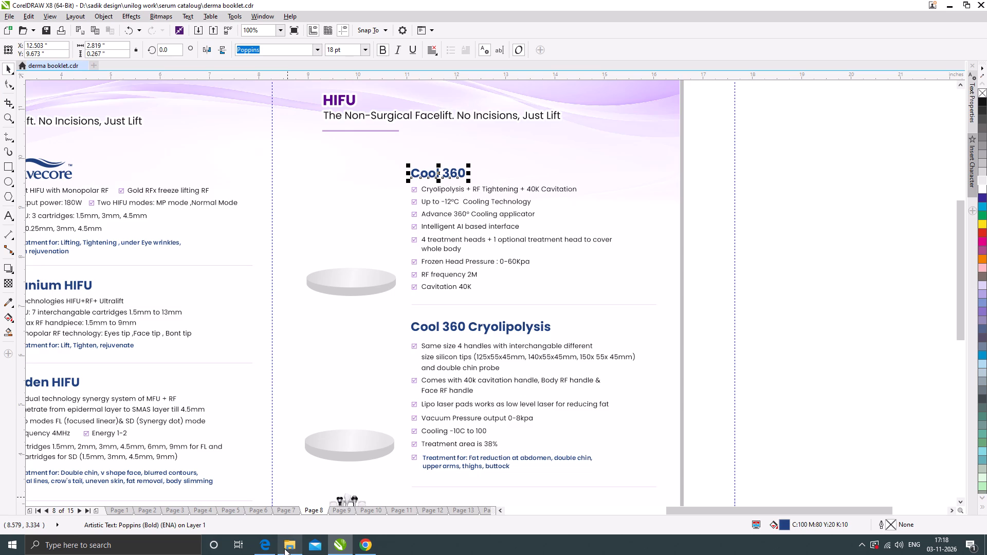
Compare the new Cool 360 heading on page 8 with the corresponding heading in derma booklet.pdf in Edge.
left_click(265, 547)
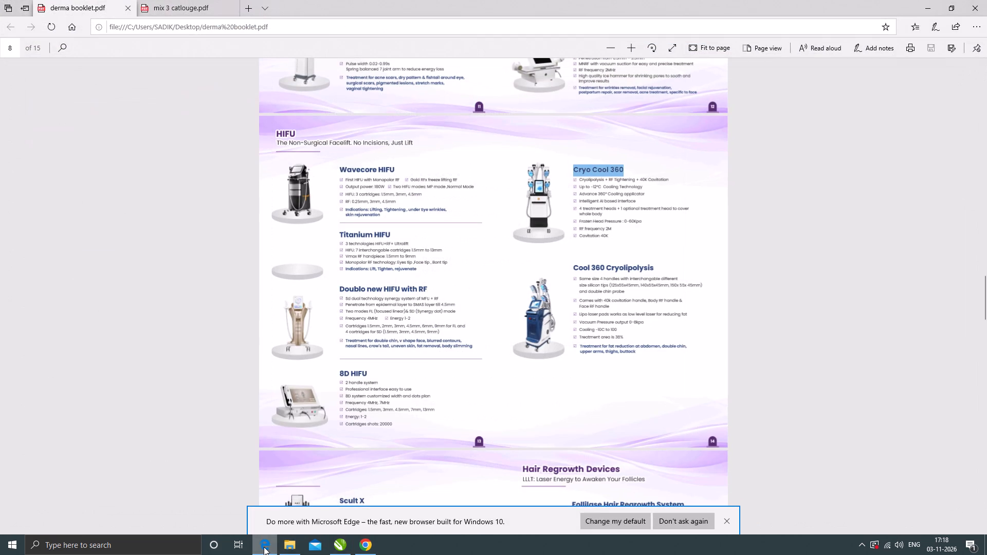
left_click(264, 547)
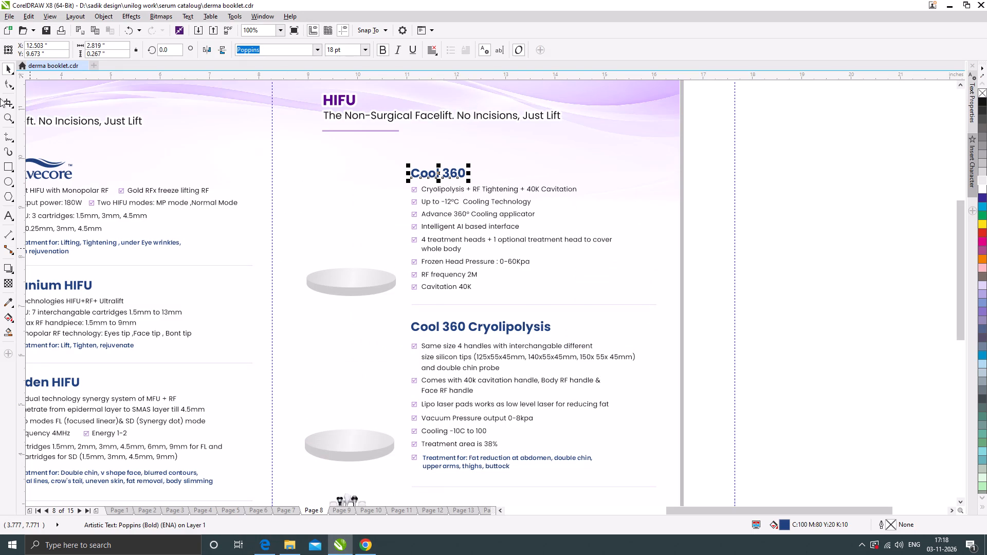
left_click(6, 67)
scroll(468, 204, "down", 1)
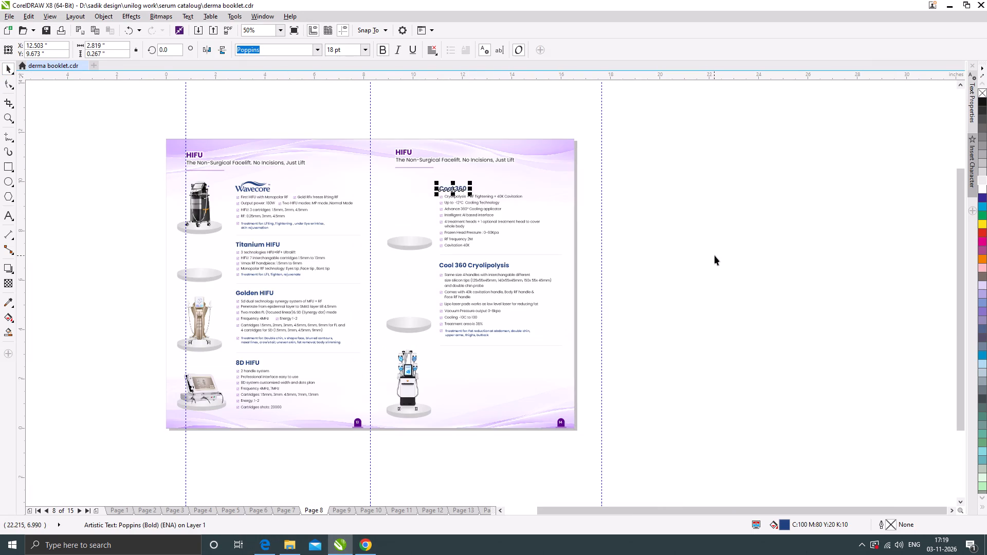
left_click(715, 255)
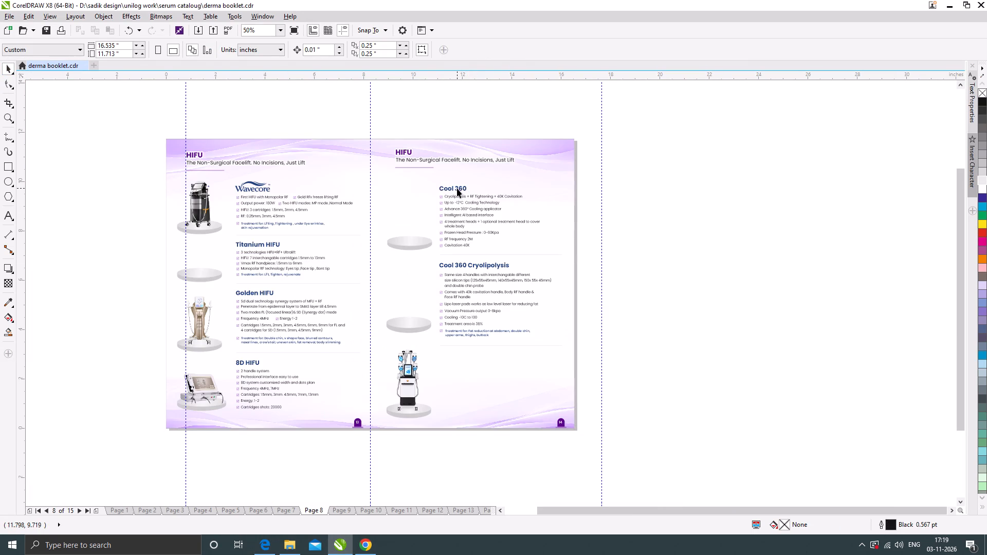
left_click(270, 543)
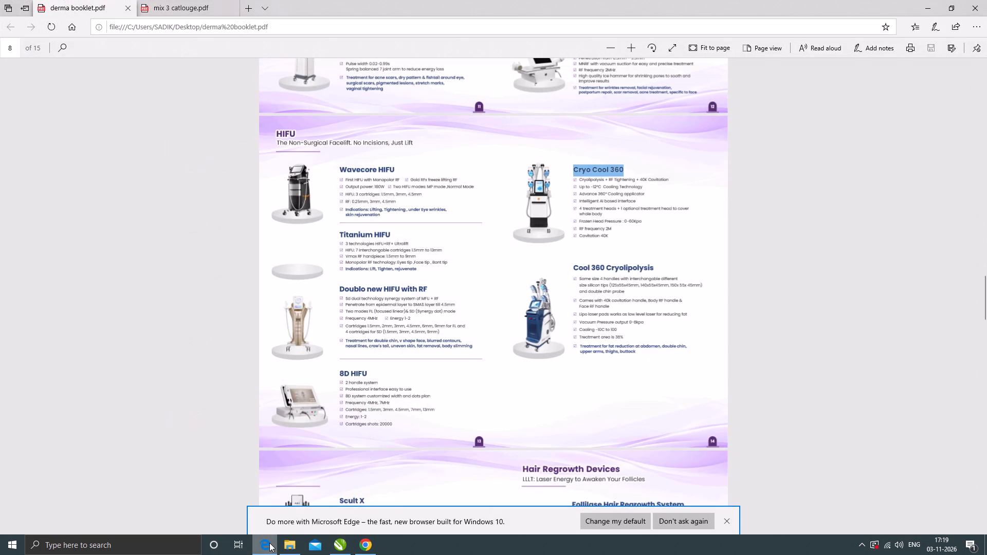
left_click(269, 543)
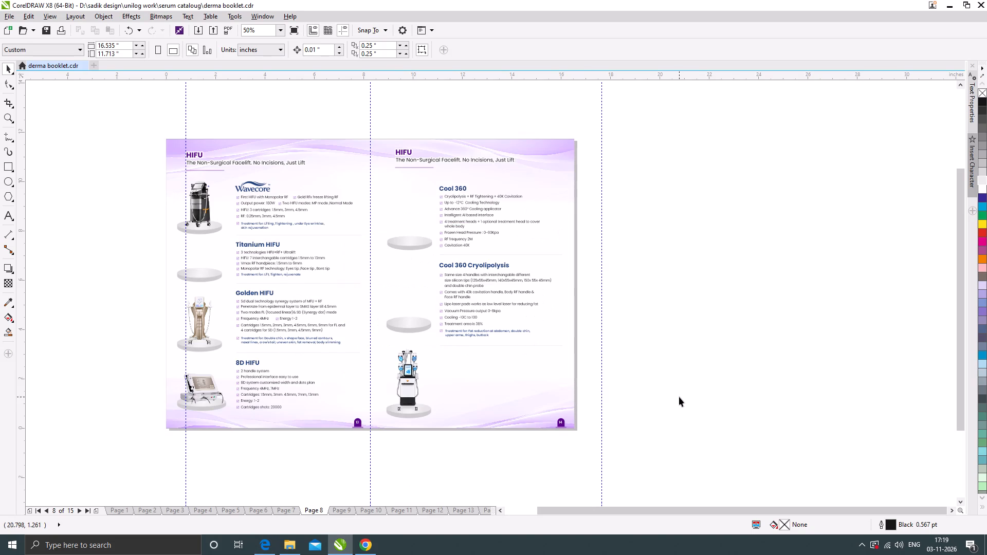
Nudge the Cool 360 heading on page 8 slightly upward above its bullet list.
left_click(680, 395)
scroll(459, 187, "up", 2)
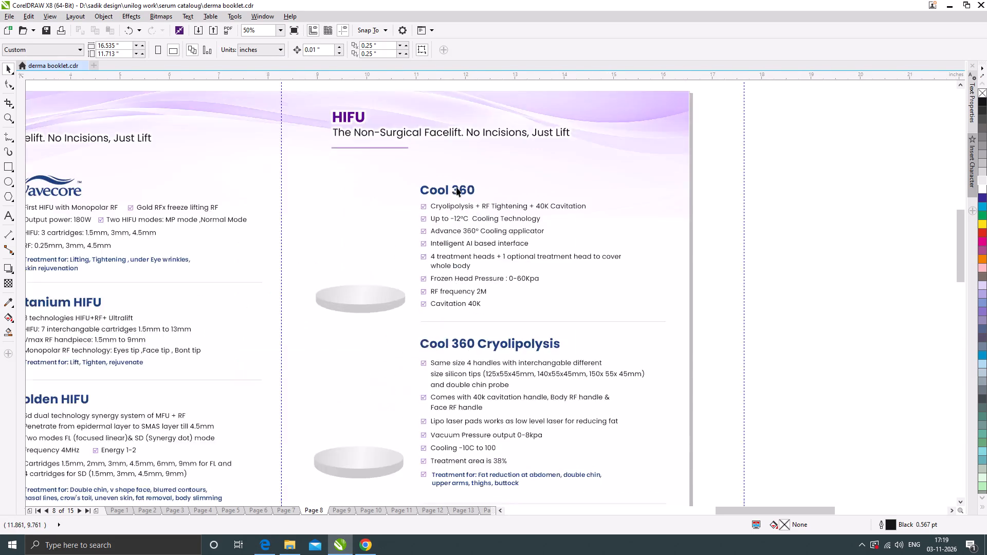
scroll(433, 194, "up", 1)
left_click_drag(441, 192, 440, 186)
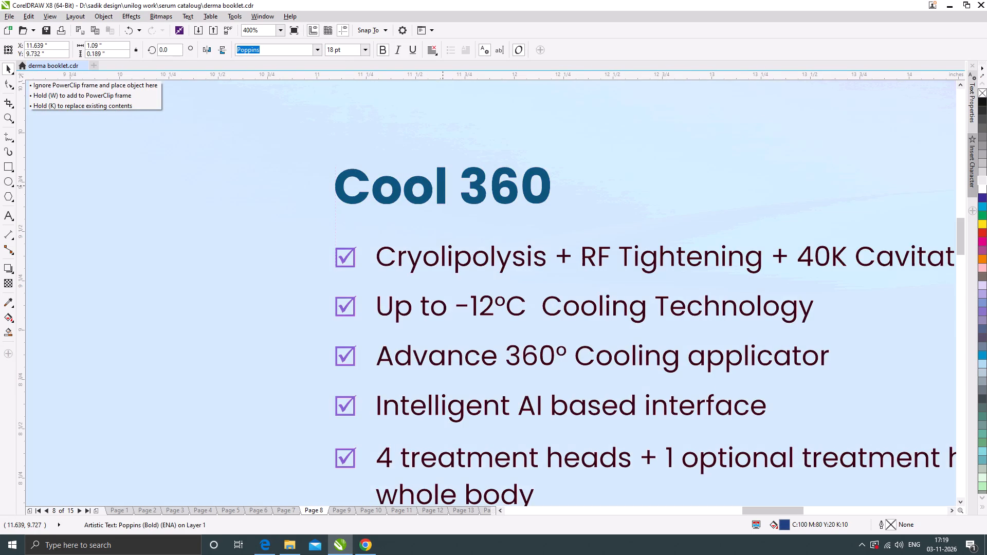
left_click_drag(440, 186, 438, 188)
scroll(438, 188, "down", 3)
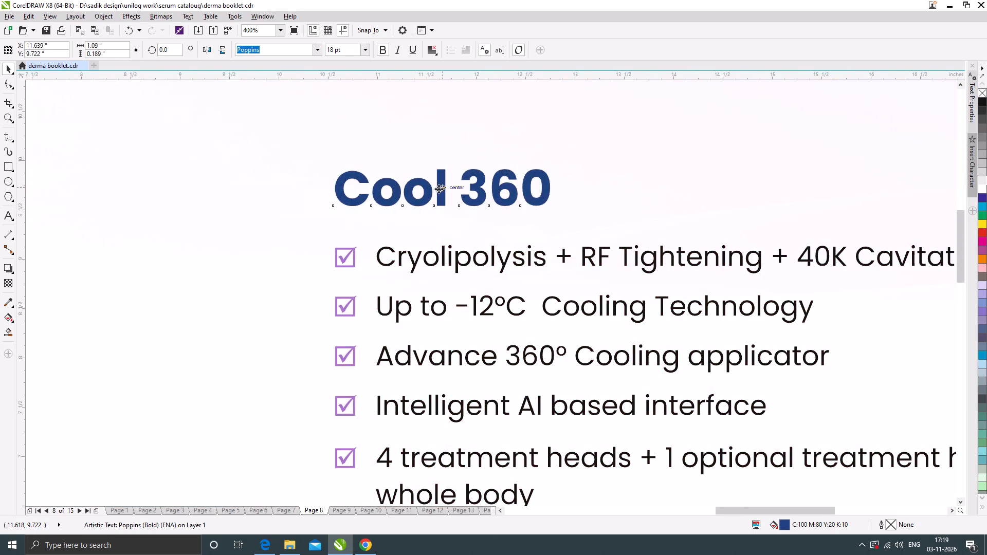
left_click(732, 282)
Review the remaining entries on page 8 and all of page 9 for missing headings or content.
scroll(423, 225, "down", 1)
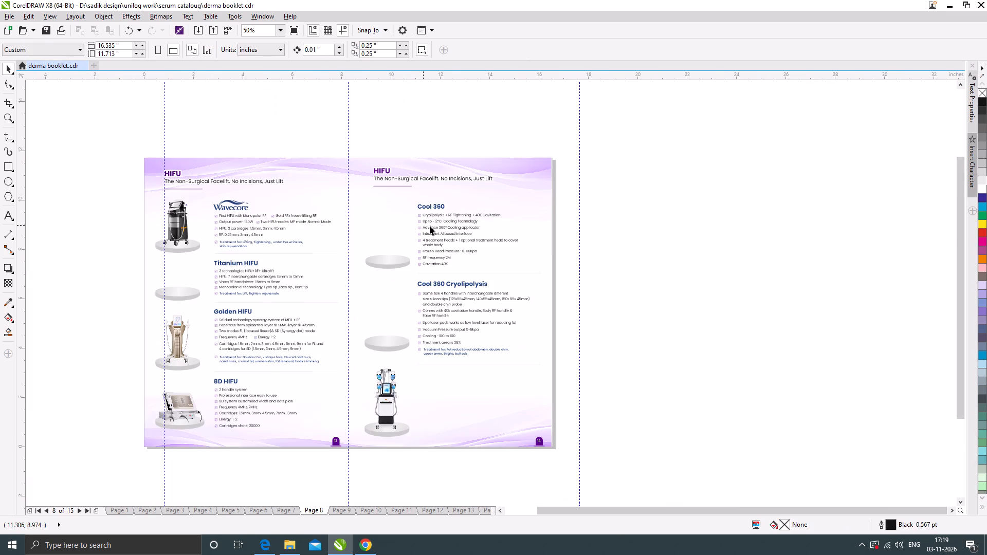
left_click(650, 290)
scroll(412, 373, "up", 1)
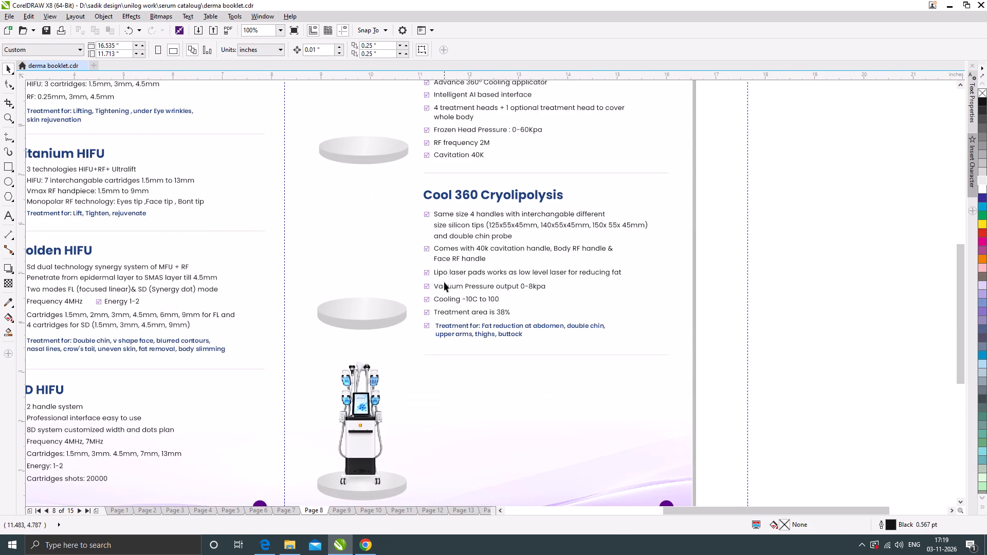
scroll(447, 278, "down", 1)
left_click(636, 309)
scroll(444, 325, "up", 1)
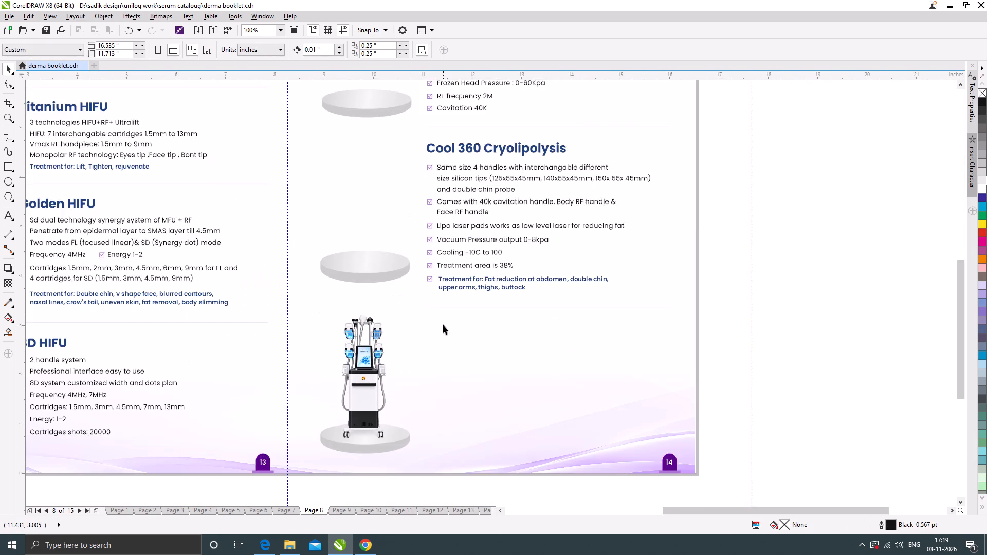
scroll(443, 325, "down", 1)
scroll(446, 199, "up", 1)
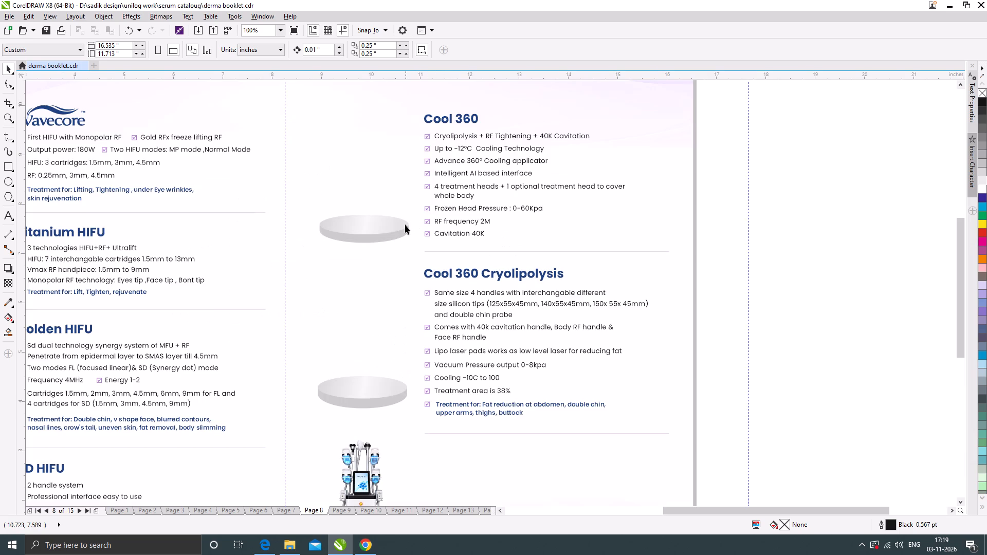
scroll(405, 225, "down", 1)
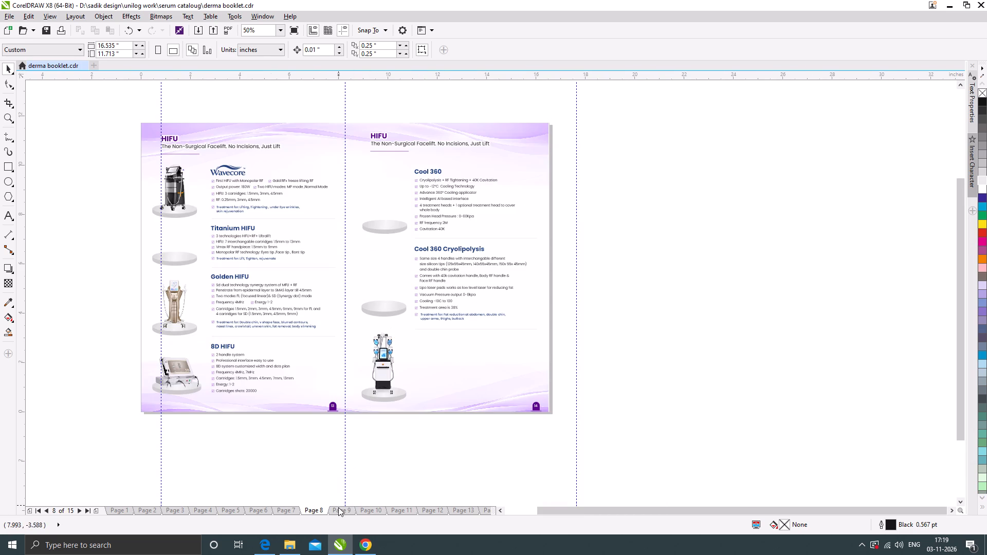
left_click(343, 508)
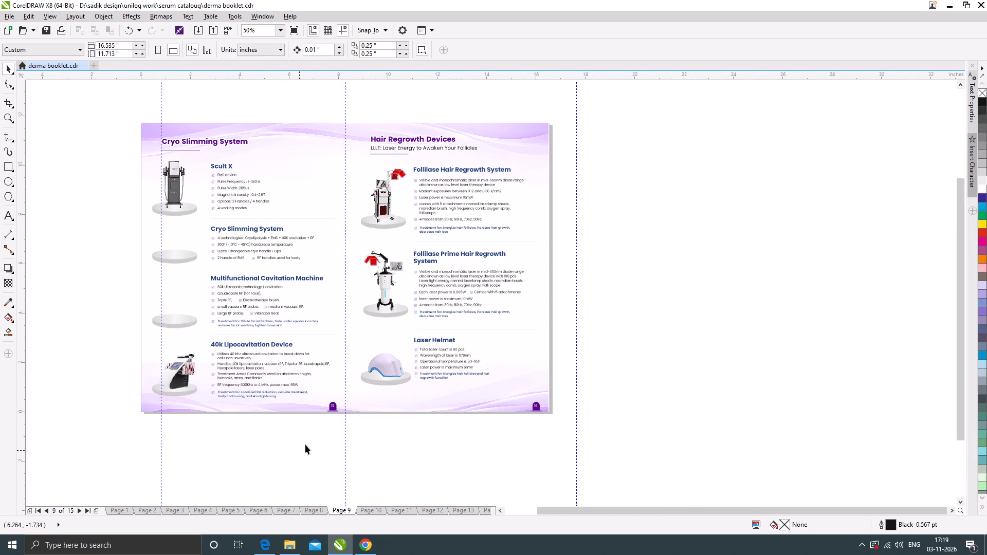
scroll(113, 240, "up", 1)
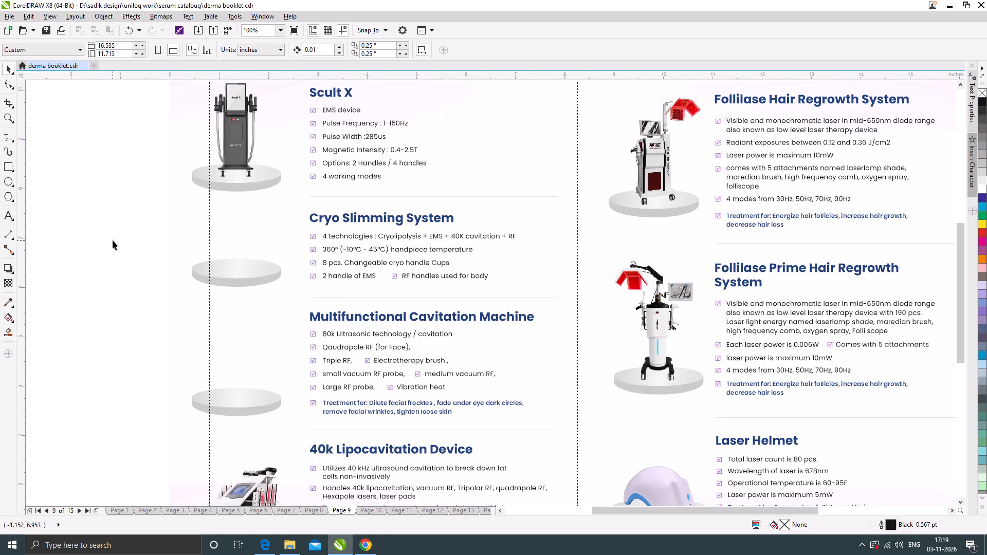
scroll(298, 259, "down", 1)
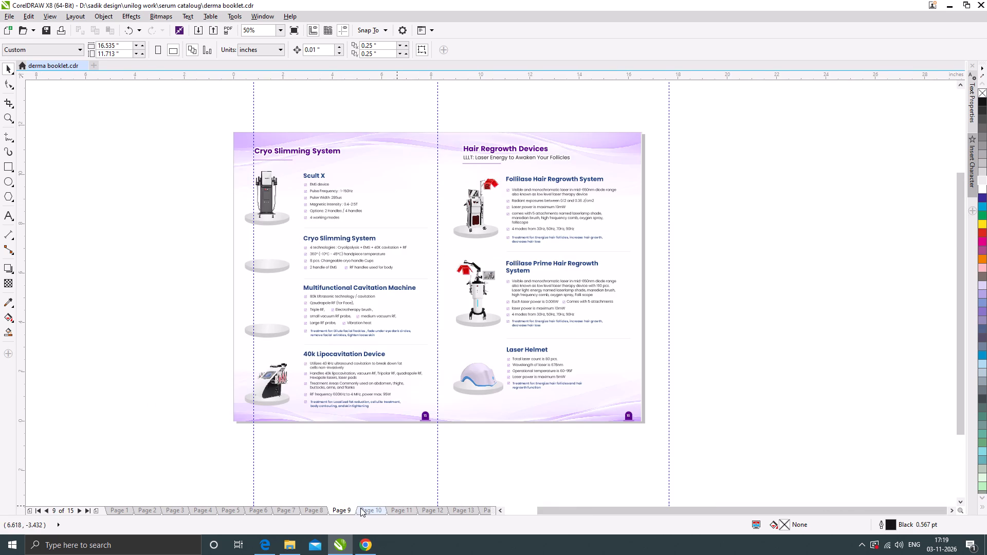
On page 10, move the 4 Steam Omega Light heading slightly downward.
left_click(362, 508)
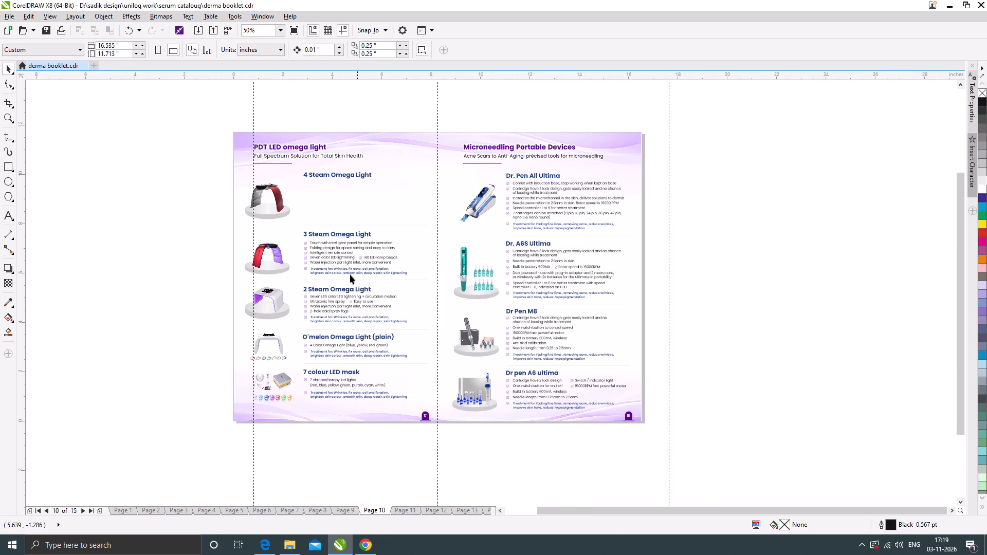
scroll(315, 180, "up", 1)
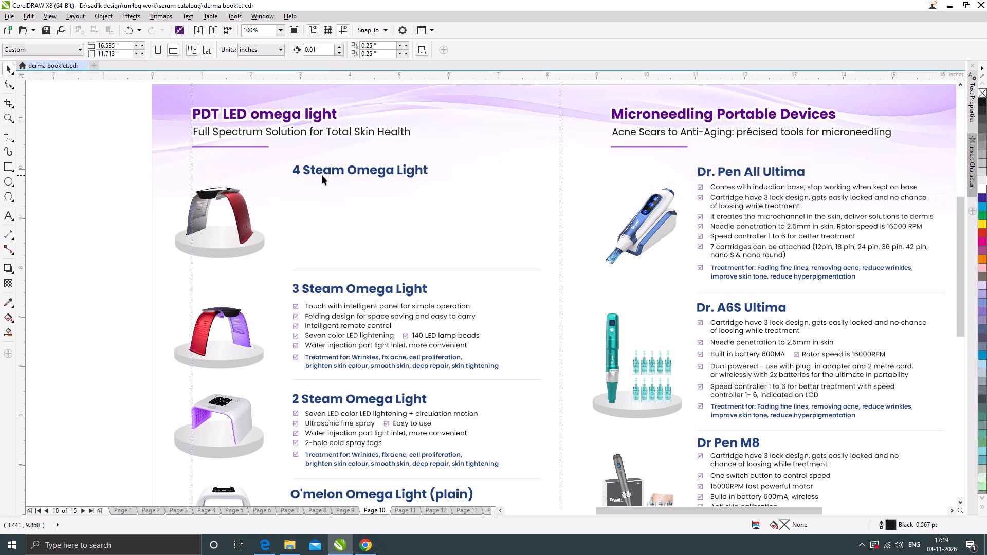
left_click(323, 174)
scroll(396, 168, "up", 2)
left_click_drag(401, 171, 403, 181)
scroll(412, 190, "down", 3)
left_click(414, 196)
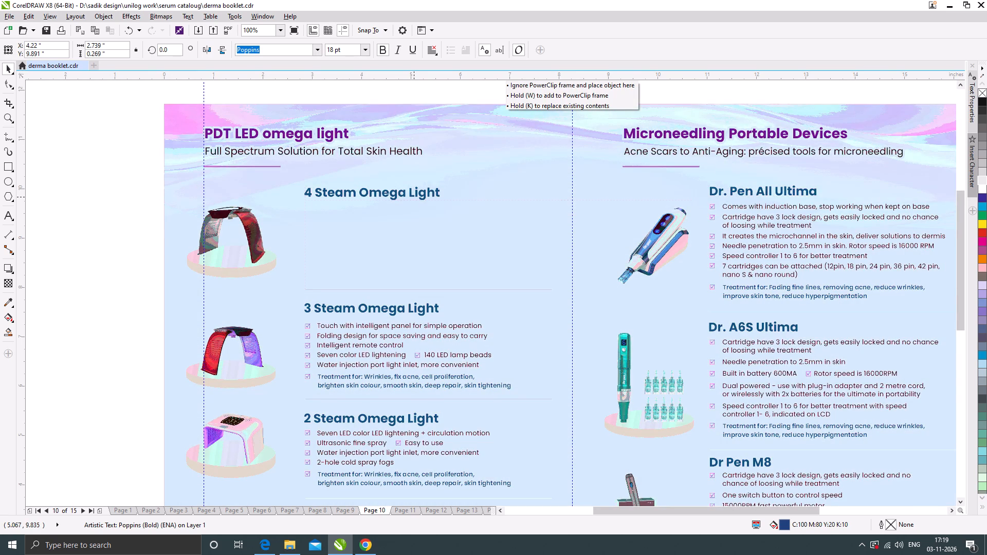
Examine the product entries on page 10, PDT LED omega light and Microneedling Portable Devices, for missing content.
scroll(414, 197, "down", 1)
left_click(221, 214)
scroll(404, 295, "up", 1)
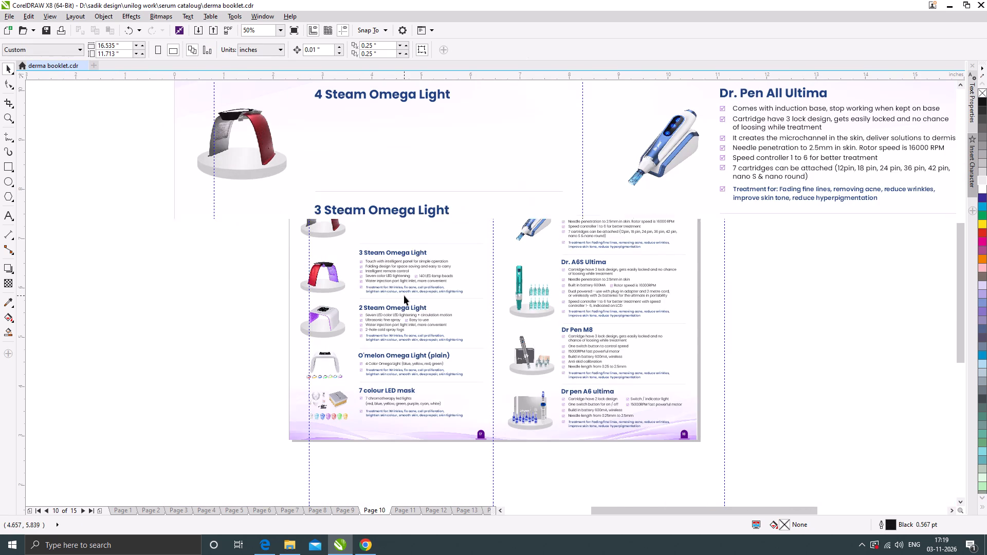
scroll(360, 248, "down", 1)
scroll(356, 273, "up", 1)
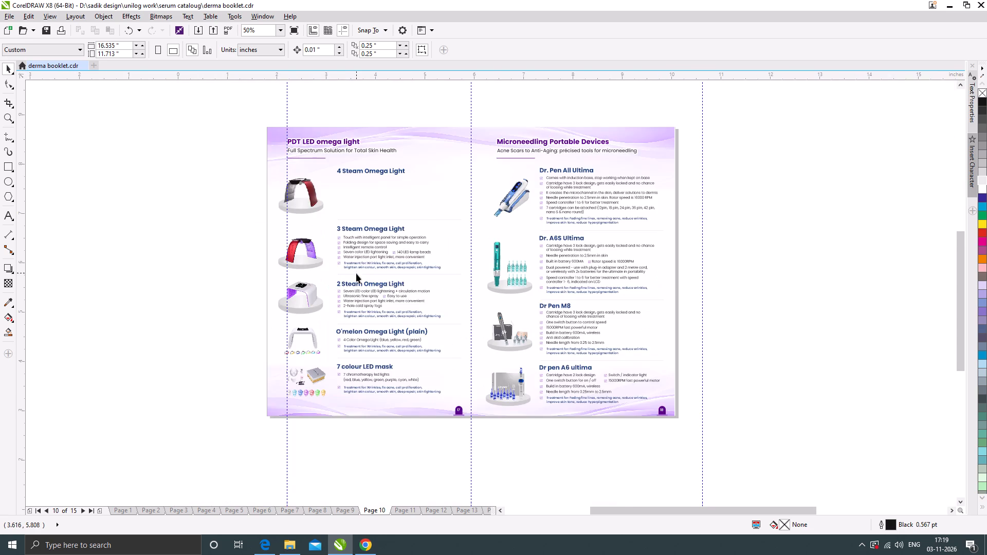
scroll(356, 285, "down", 1)
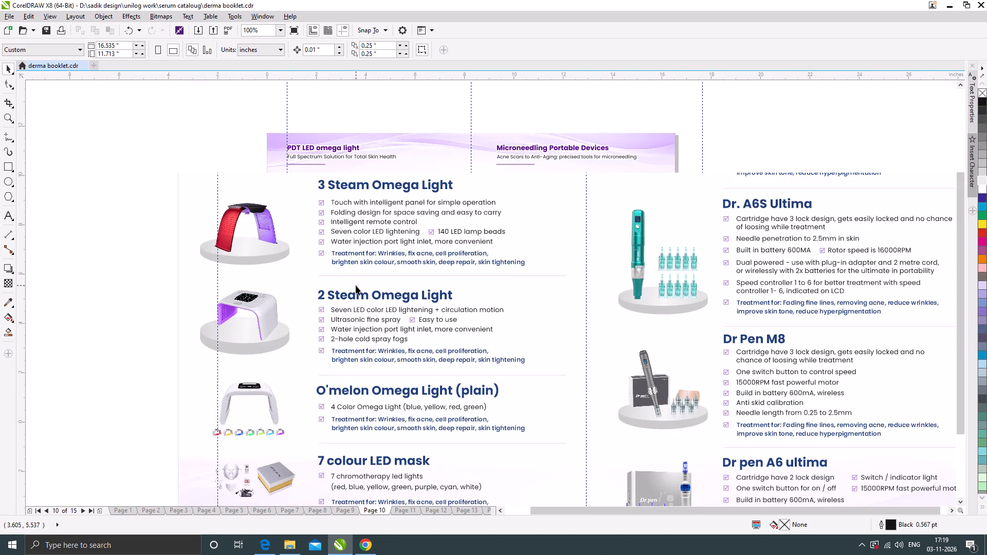
left_click(218, 261)
scroll(372, 235, "up", 1)
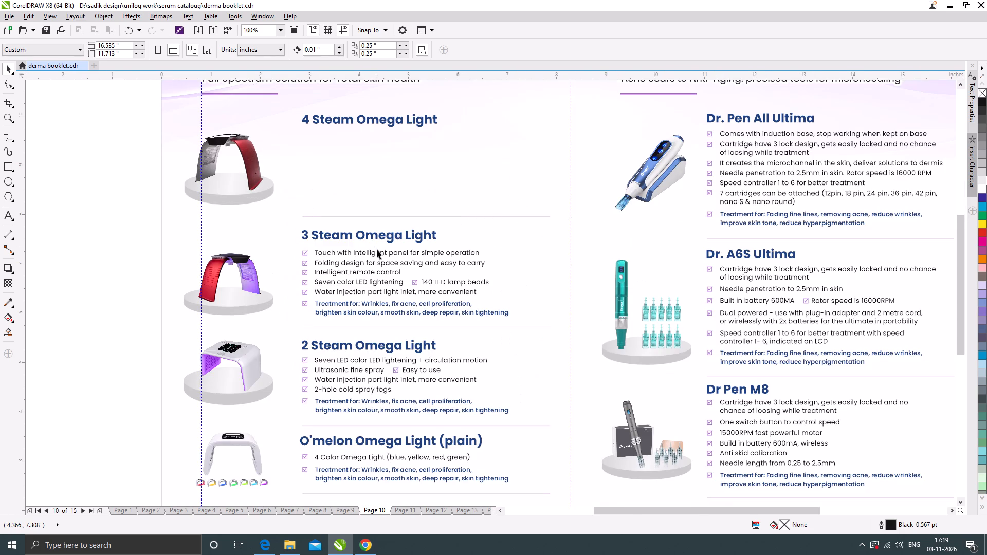
scroll(382, 258, "down", 1)
left_click(207, 266)
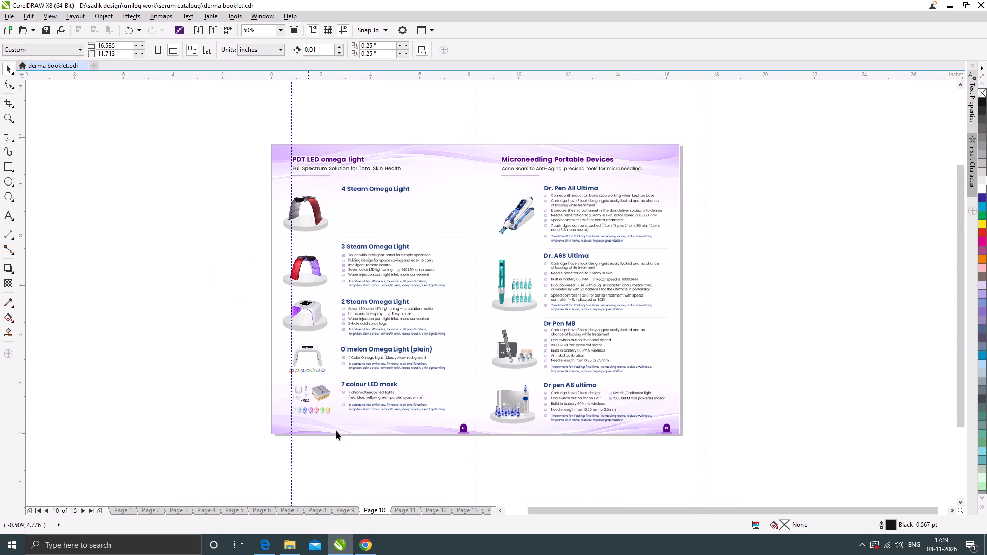
On page 11, duplicate a Cautery Devices placeholder rectangle into the image column beside MDA With Crystal, keeping it at the same height.
left_click(404, 511)
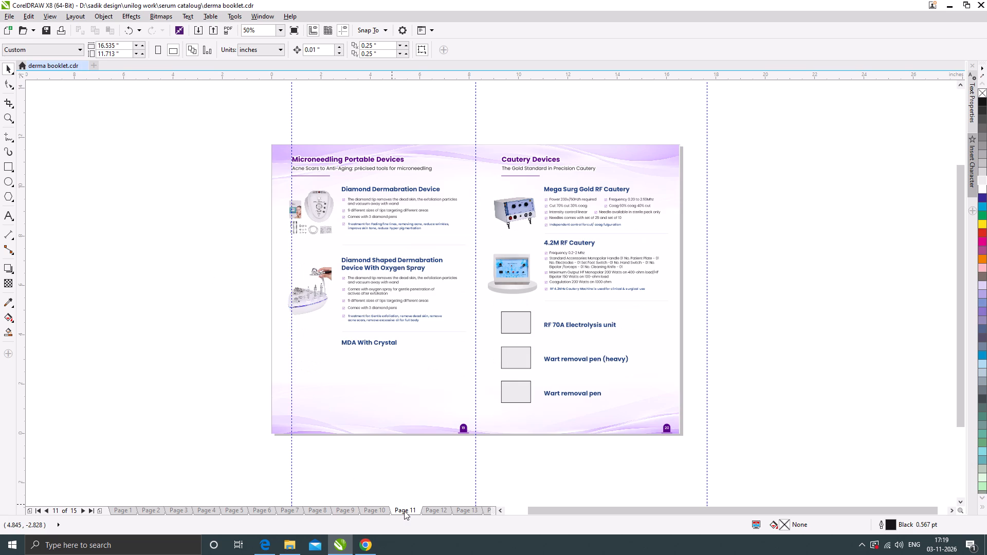
left_click_drag(514, 359, 381, 358)
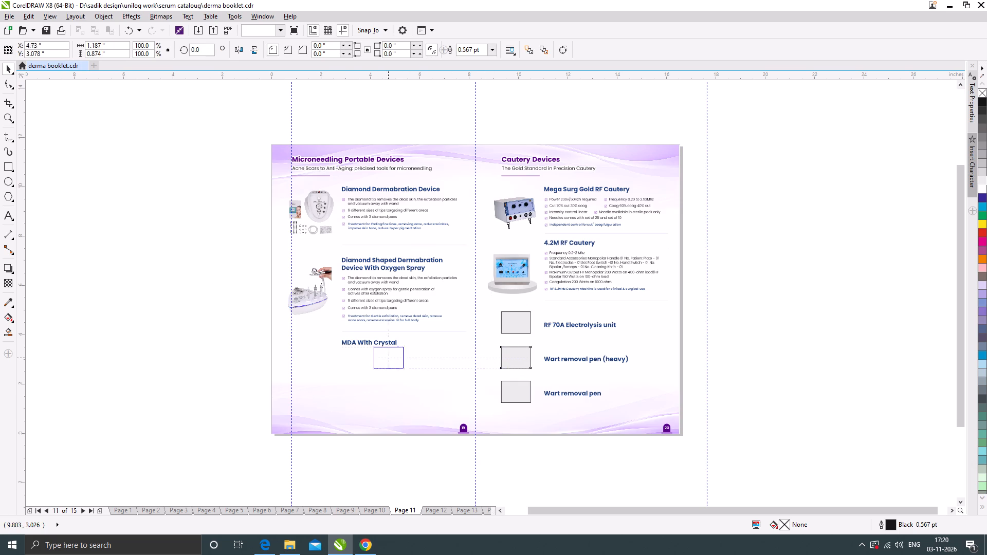
left_click_drag(381, 358, 310, 357)
right_click(310, 357, "shift")
scroll(340, 351, "up", 1)
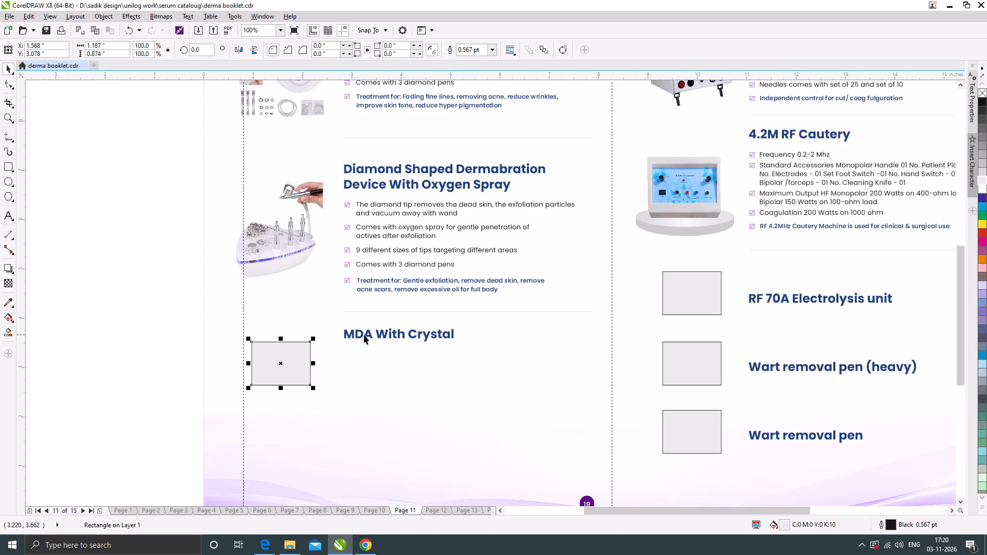
Move the MDA With Crystal heading down level with its placeholder, and shift the divider line above it slightly down.
left_click_drag(364, 335, 364, 362)
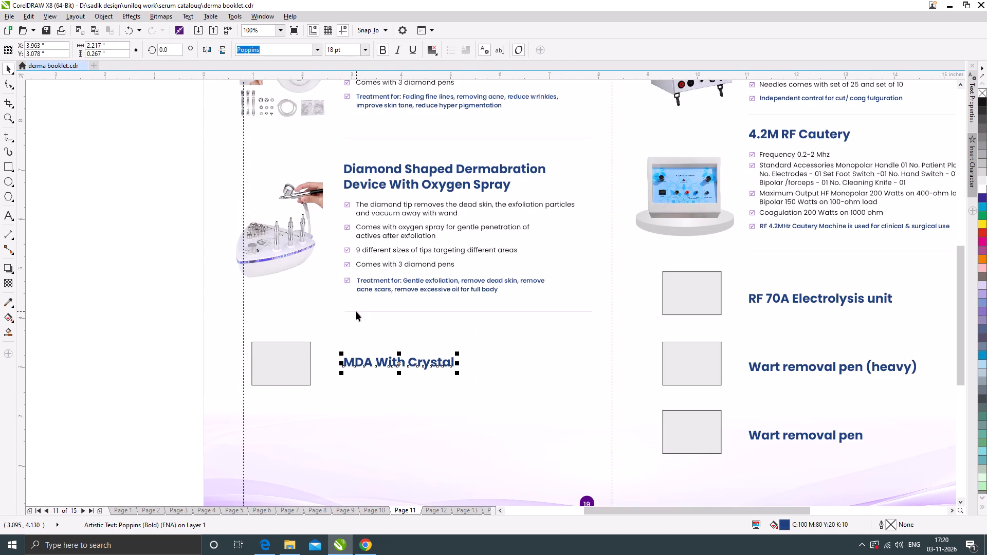
left_click_drag(356, 311, 357, 319)
scroll(389, 318, "down", 1)
left_click(266, 322)
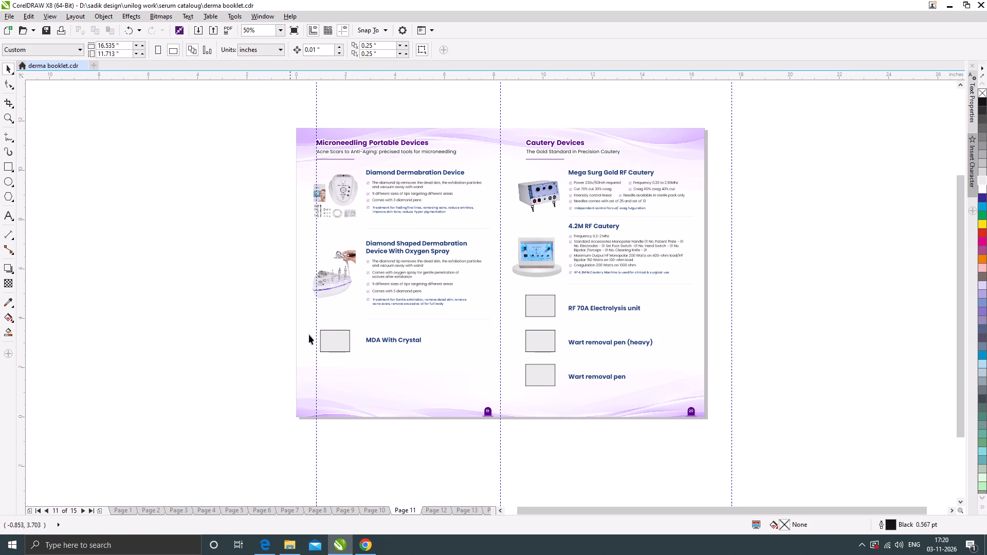
Review pages 12 to 15 of the booklet for products that still lack images, without inserting a new page.
left_click(435, 511)
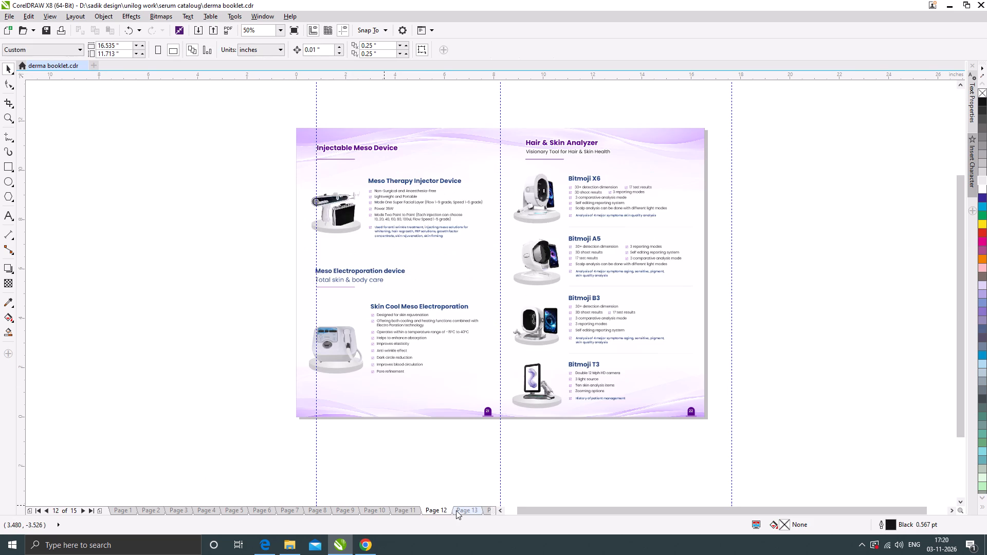
left_click(464, 510)
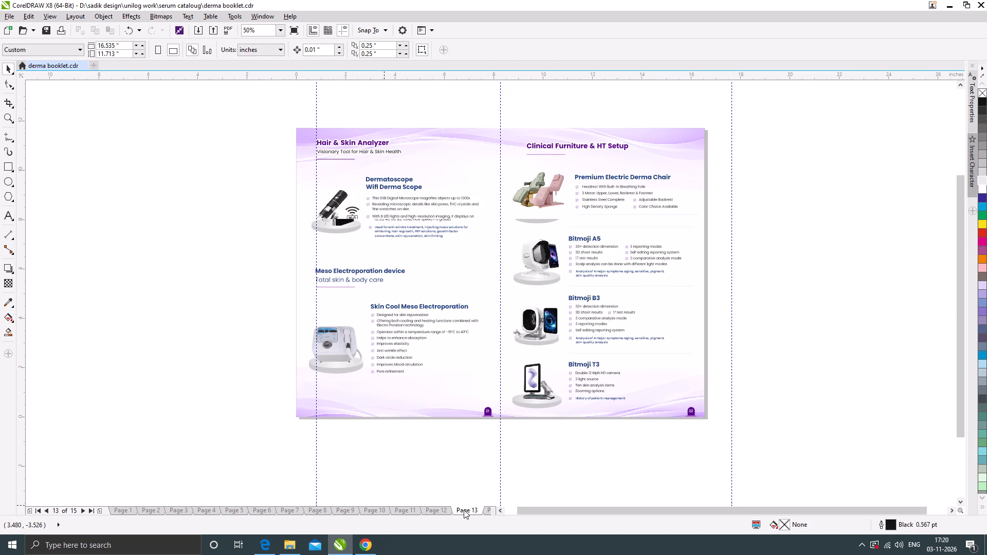
key("Page_Down")
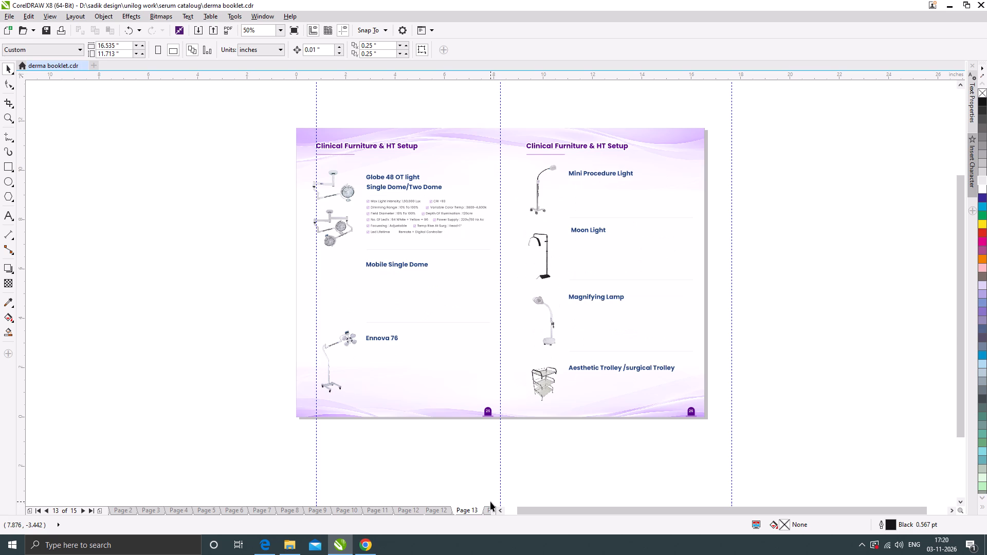
left_click(796, 239)
key("Page_Down")
key("Page_Up")
key("Page_Down")
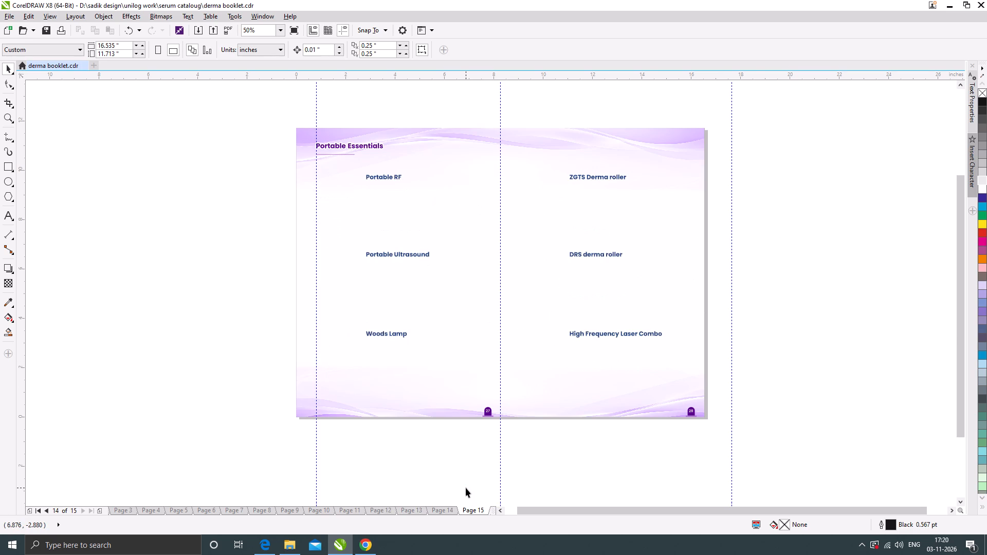
key("Page_Down")
key("Page_Up")
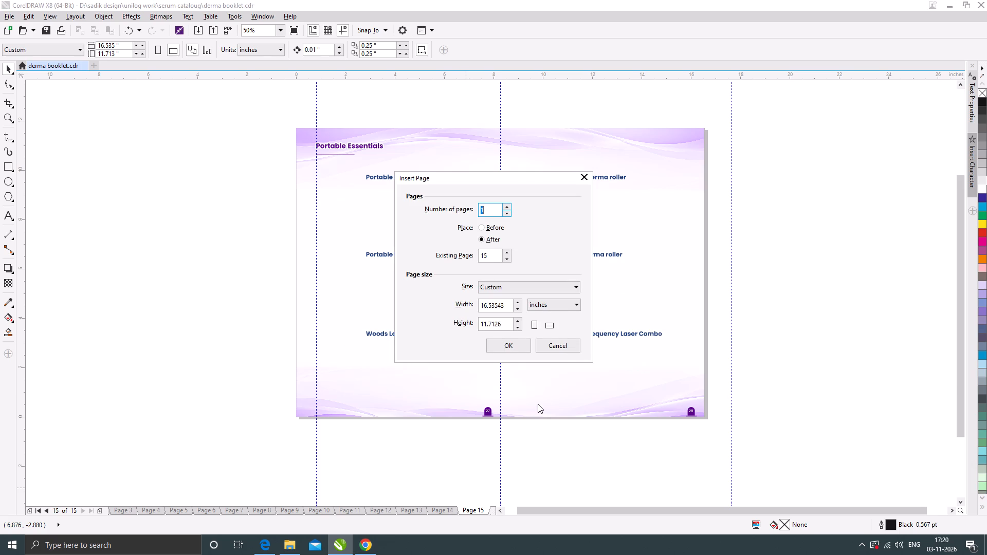
left_click(560, 345)
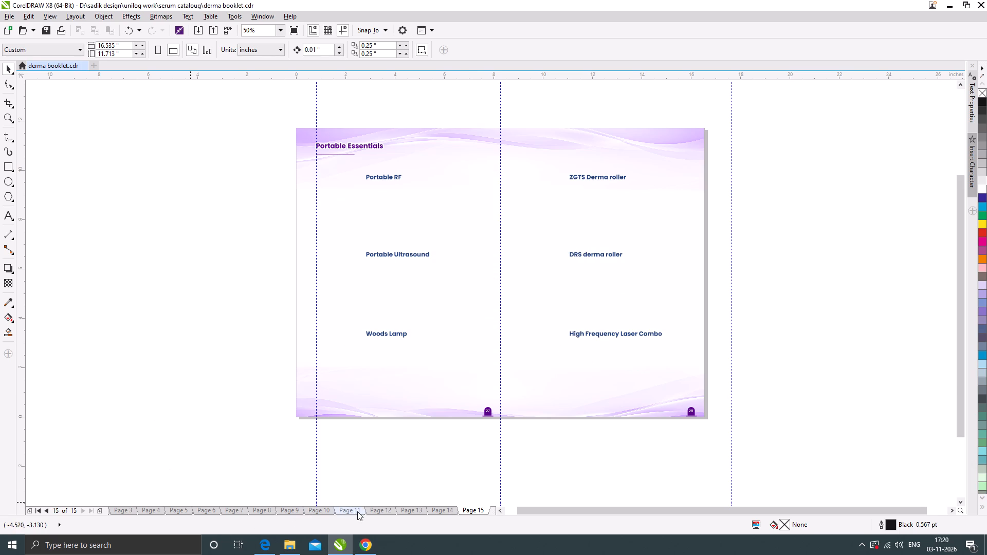
Copy the Wart removal pen (heavy) placeholder rectangle from page 11 onto page 15, beside High Frequency Laser Combo.
left_click(388, 509)
left_click(350, 511)
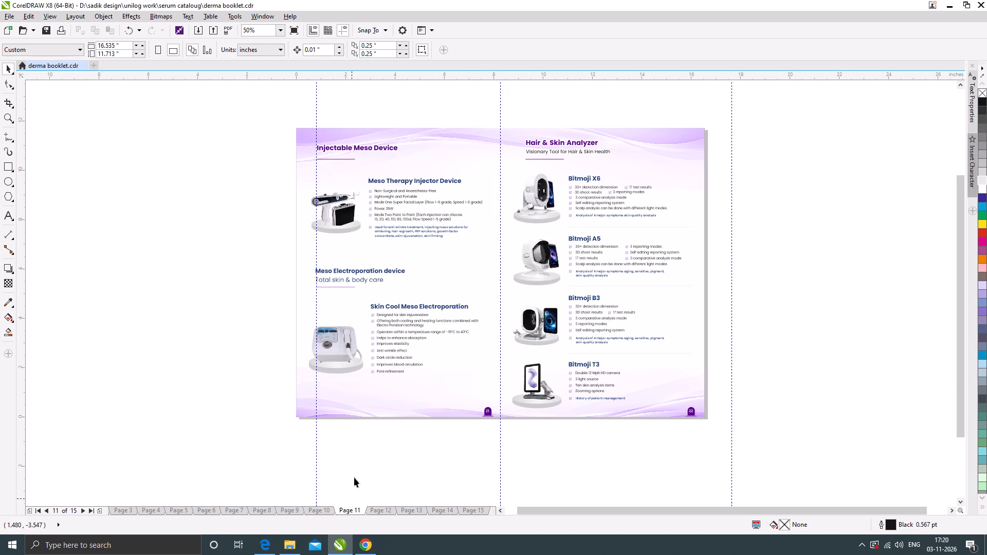
left_click(551, 339)
key("ctrl+c")
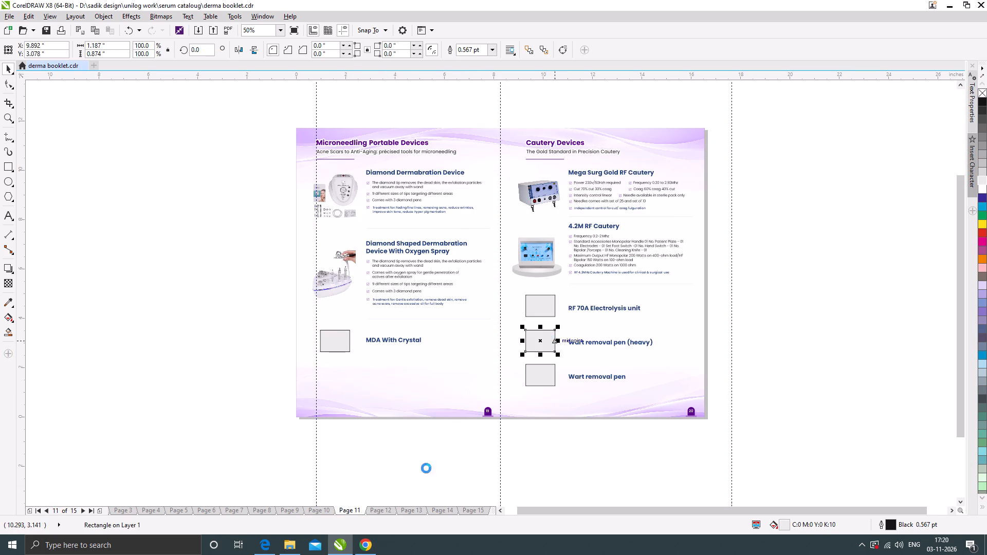
left_click(473, 511)
key("ctrl+v")
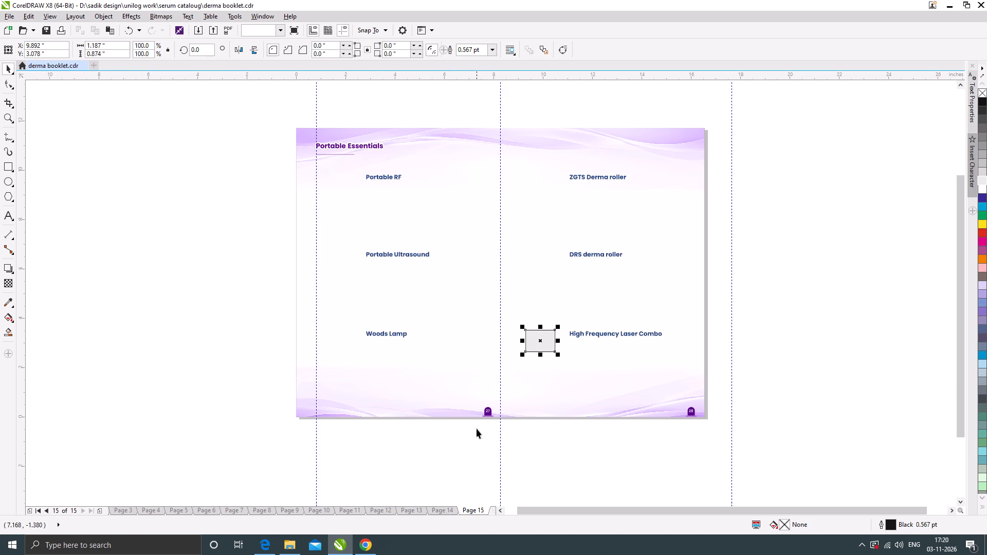
Move the placeholder rectangle to the left margin guideline beside Woods Lamp, and repeat evenly spaced copies upward beside Portable Ultrasound and Portable RF.
left_click_drag(533, 343, 323, 352)
left_click_drag(324, 347, 320, 269)
right_click(320, 269, "shift")
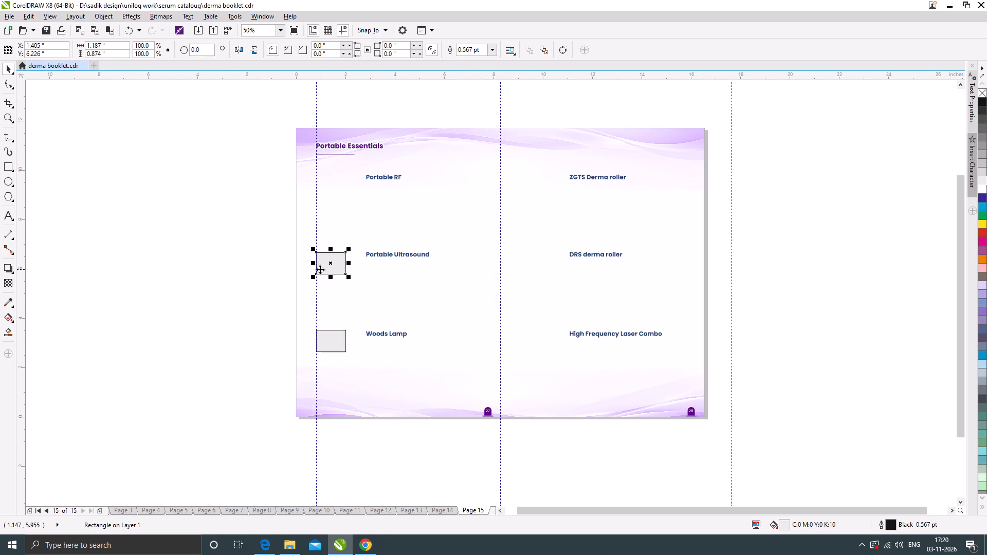
key("ctrl+r")
left_click(227, 229)
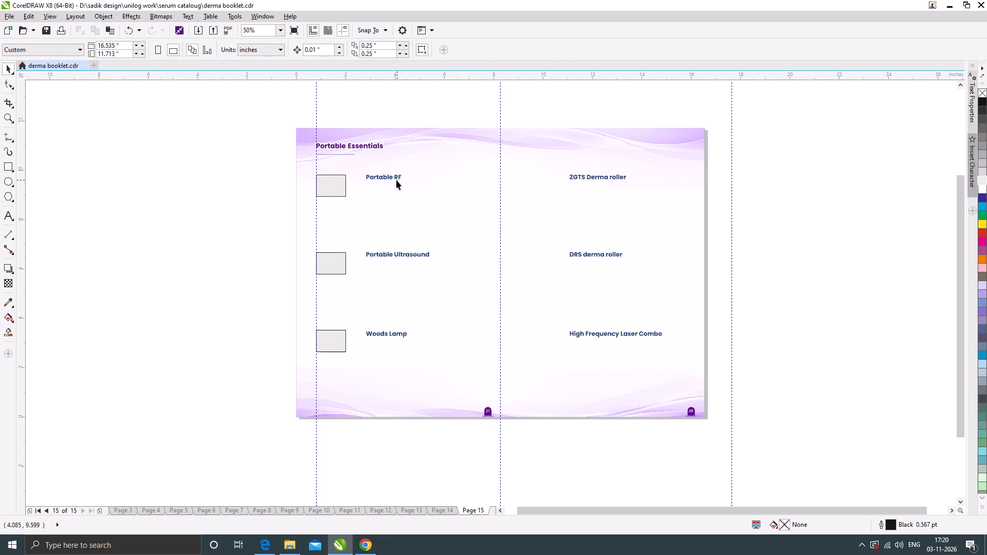
Move the Portable RF, Portable Ultrasound and Woods Lamp headings down together about 0.28 inches, level with their placeholders.
left_click(396, 178)
left_click(400, 252, "shift")
left_click(403, 337, "shift")
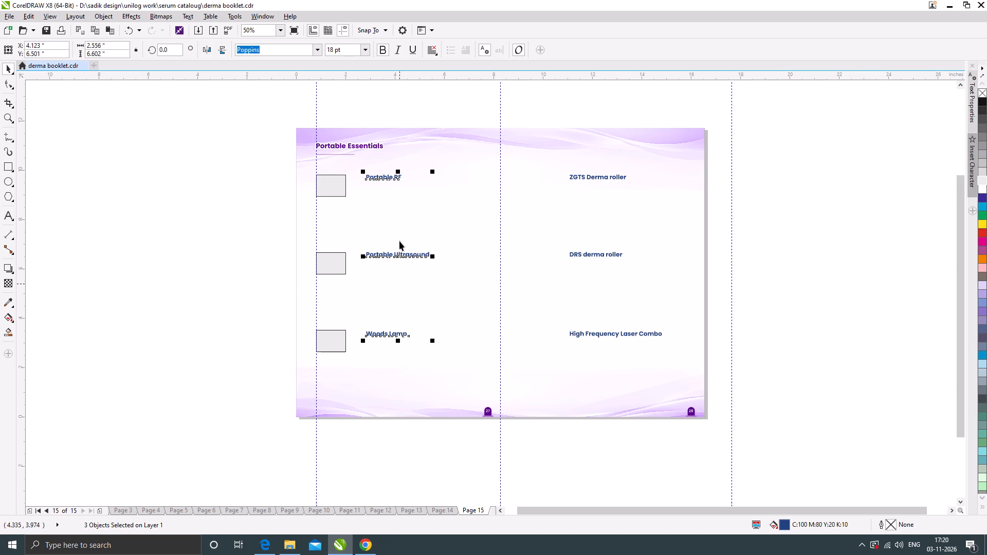
scroll(381, 175, "up", 1)
left_click_drag(381, 181, 382, 197)
scroll(382, 236, "down", 1)
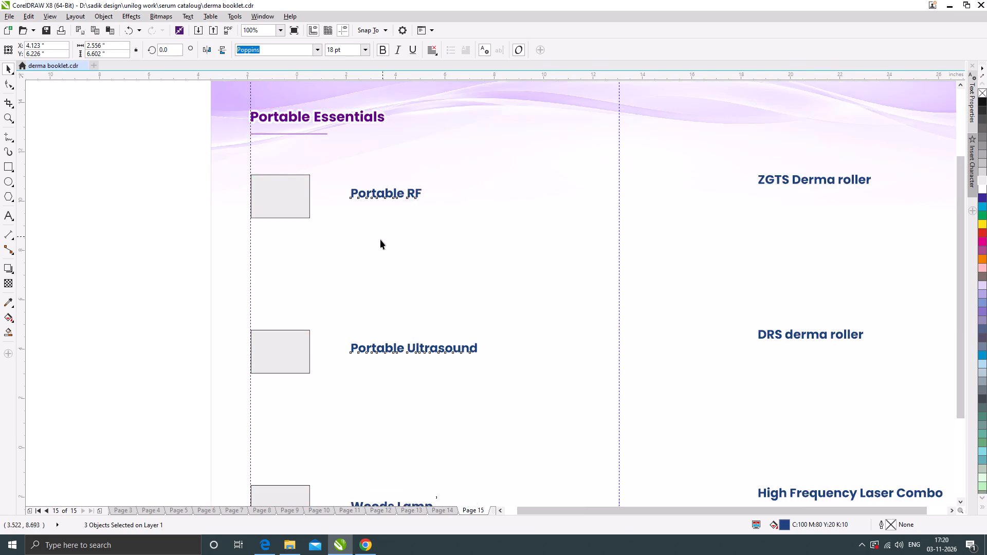
left_click(233, 293)
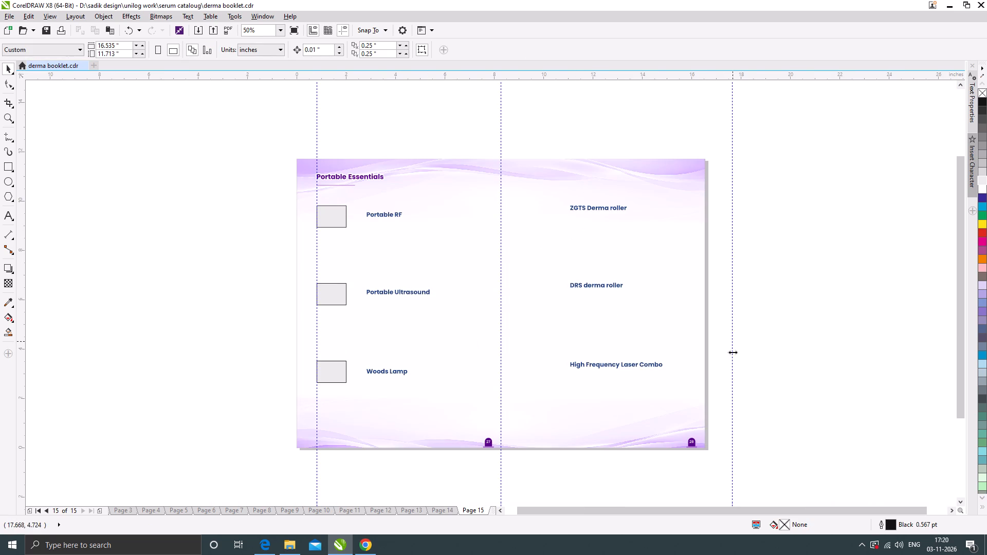
Shift the ZGTS Derma roller, DRS derma roller and High Frequency Laser Combo headings slightly down together.
left_click_drag(764, 391, 536, 178)
scroll(576, 196, "up", 1)
left_click_drag(580, 221, 580, 231)
scroll(582, 230, "down", 2)
Duplicate the three left-column placeholder rectangles horizontally into the image column beside ZGTS Derma roller, DRS derma roller and High Frequency Laser Combo.
left_click(455, 232)
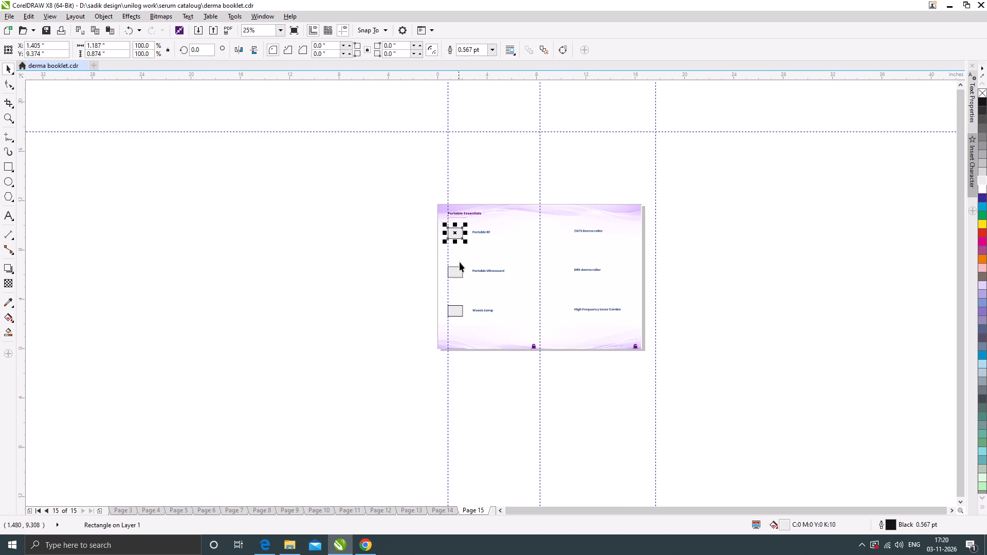
left_click(462, 276, "shift")
left_click(456, 313, "shift")
scroll(480, 229, "up", 1)
left_click_drag(432, 231, 553, 231)
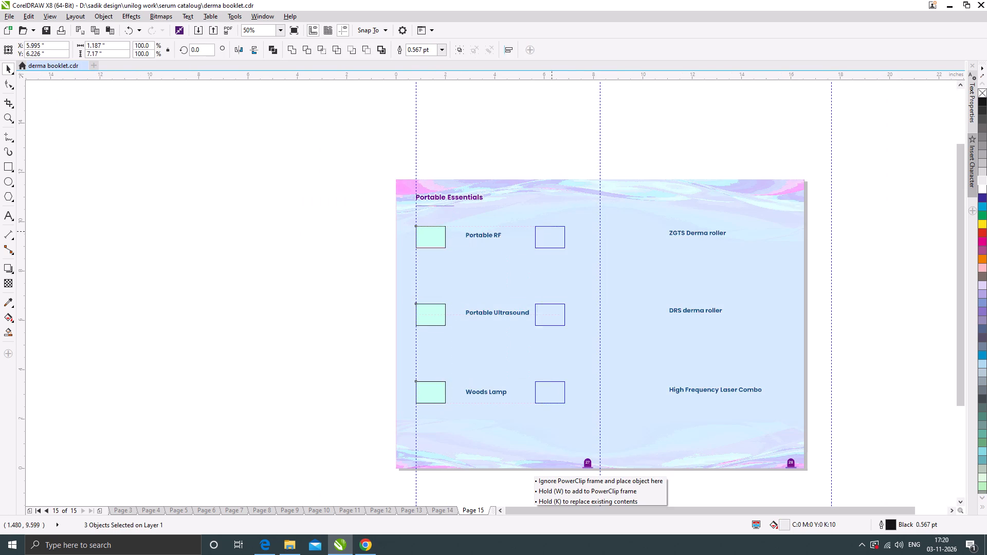
left_click_drag(553, 231, 639, 234)
right_click(639, 234, "shift")
scroll(536, 273, "down", 1)
left_click_drag(781, 343, 777, 344)
Nudge the High Frequency Laser Combo, DRS derma roller and ZGTS Derma roller headings individually slightly down, level with their placeholders.
scroll(646, 334, "up", 1)
scroll(553, 328, "up", 1)
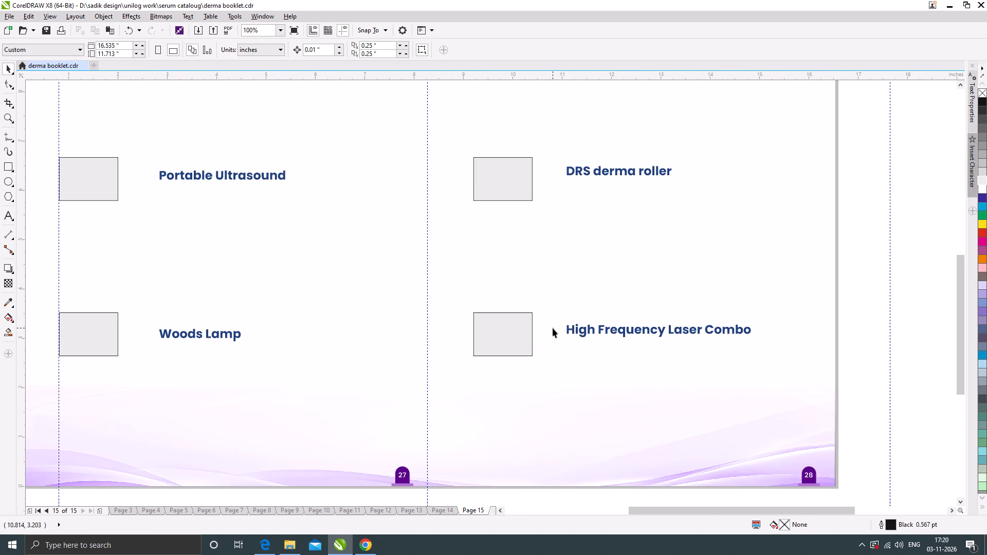
scroll(574, 331, "up", 2)
left_click_drag(574, 331, 573, 339)
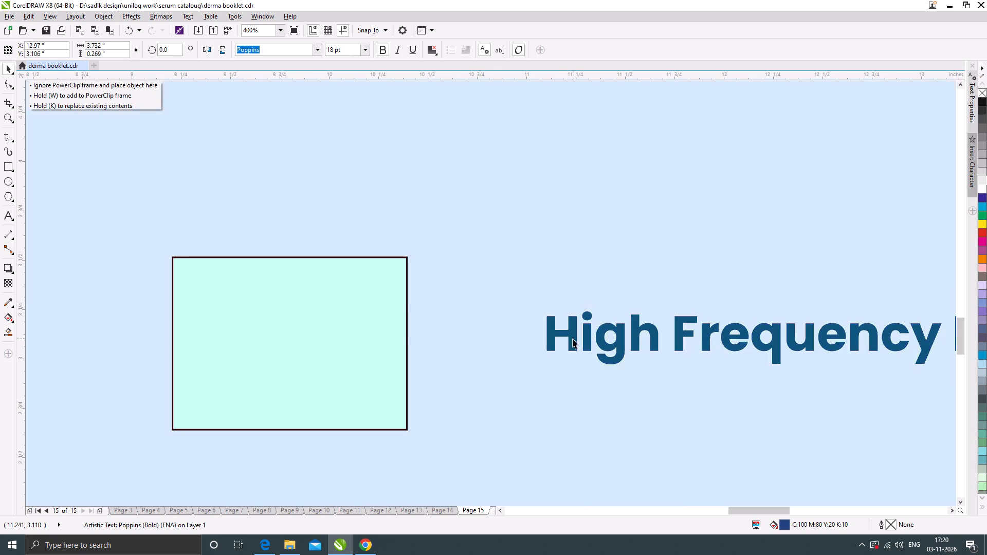
scroll(517, 316, "down", 3)
scroll(539, 235, "down", 1)
scroll(539, 193, "up", 3)
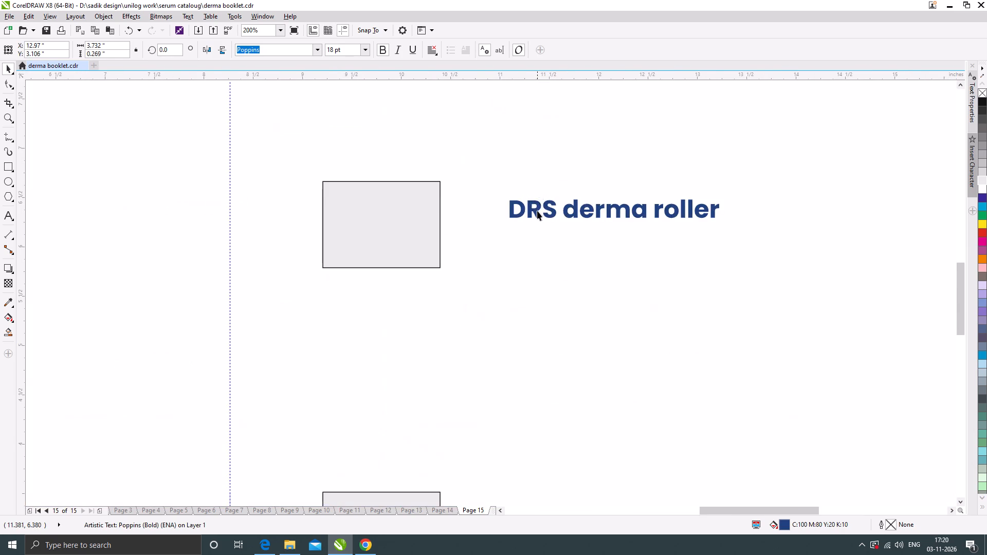
scroll(537, 211, "up", 1)
left_click_drag(537, 211, 538, 233)
scroll(518, 278, "down", 4)
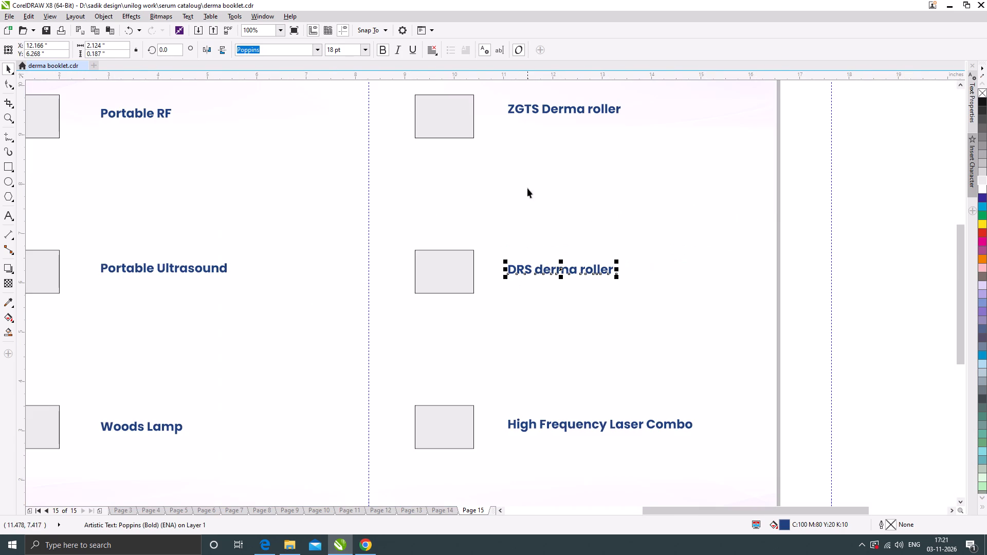
scroll(531, 173, "down", 2)
scroll(542, 156, "up", 5)
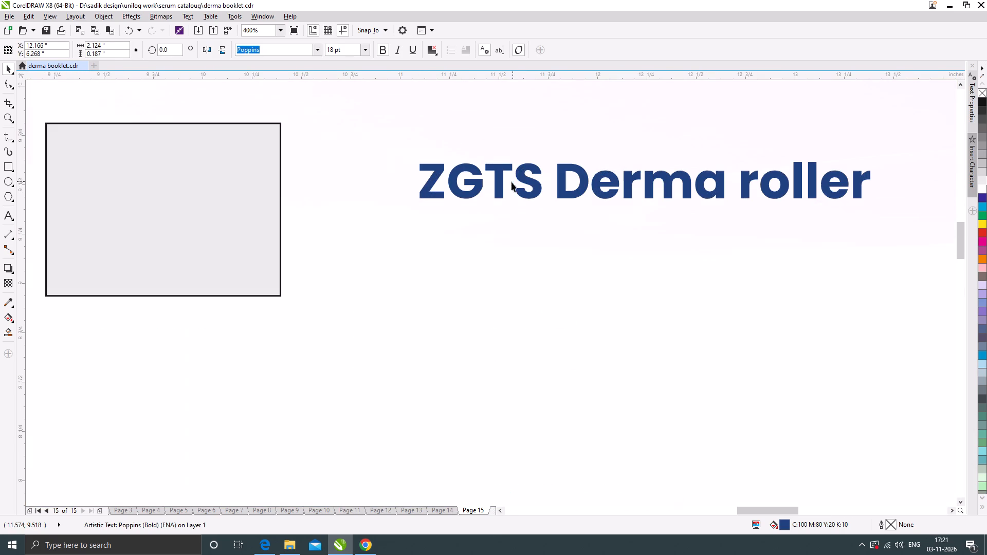
left_click_drag(502, 182, 505, 197)
scroll(515, 192, "down", 5)
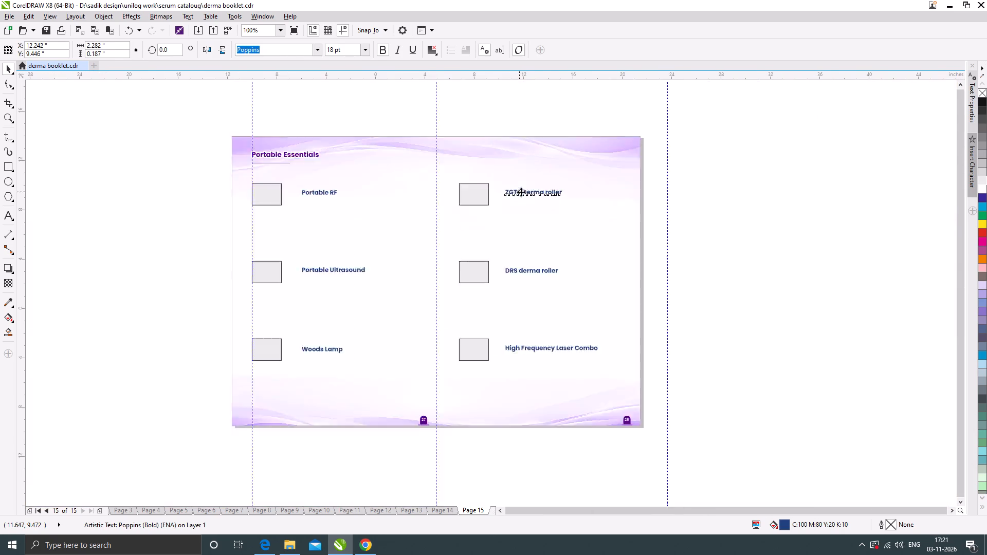
left_click(669, 230)
Review the placeholder layout on page 15, glancing at the Clinical Furniture & HT Setup spread on page 14 and returning.
scroll(412, 195, "up", 1)
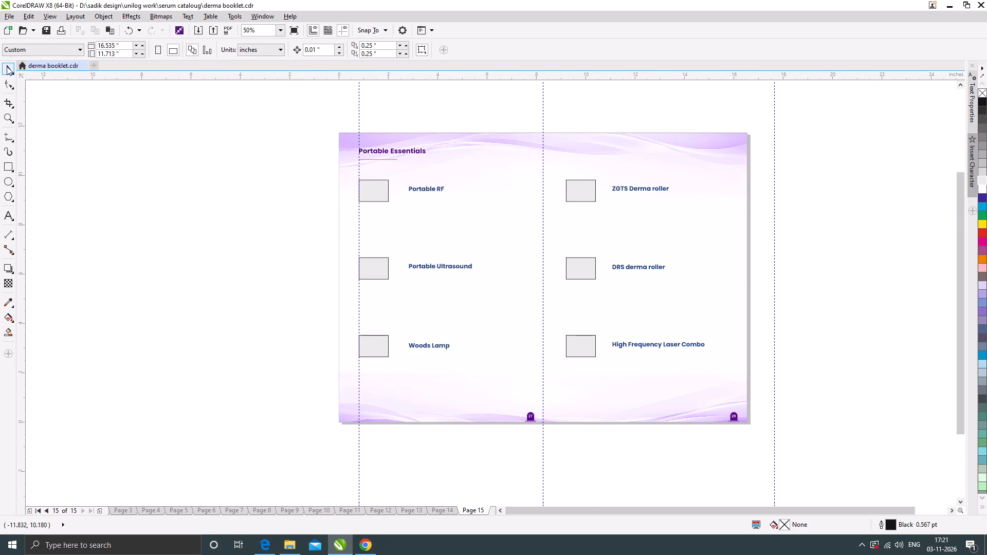
left_click(8, 66)
left_click(149, 165)
scroll(360, 237, "down", 2)
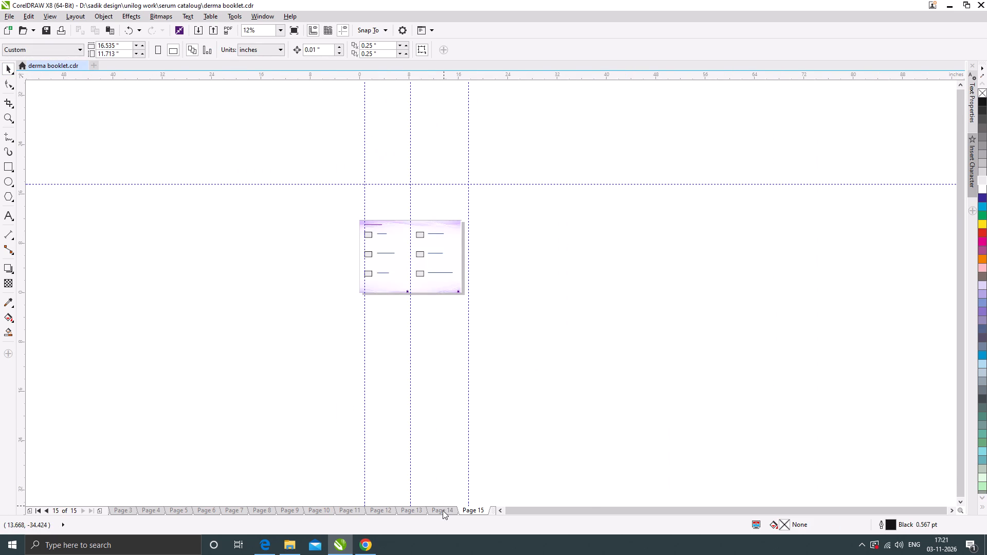
left_click(443, 510)
scroll(398, 246, "up", 1)
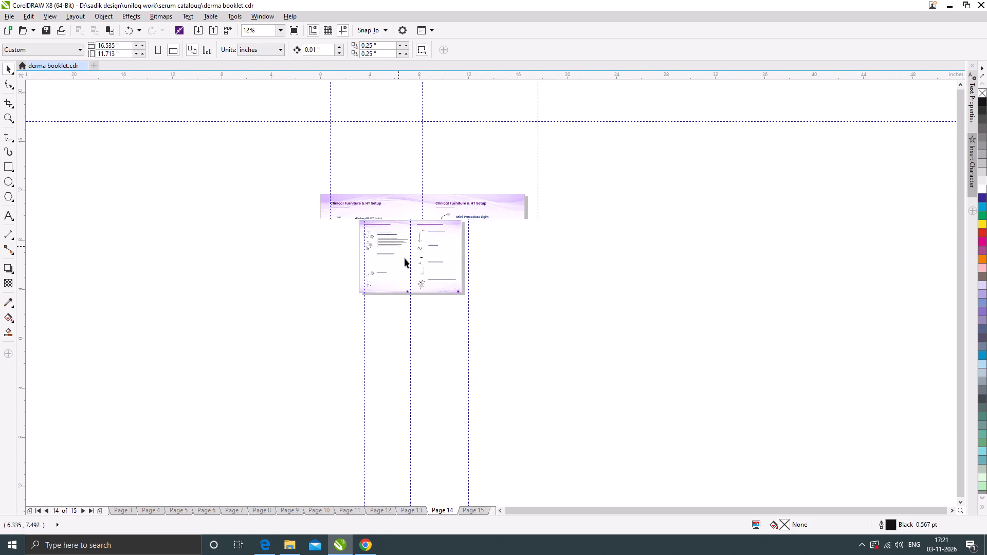
left_click(472, 509)
scroll(377, 251, "up", 1)
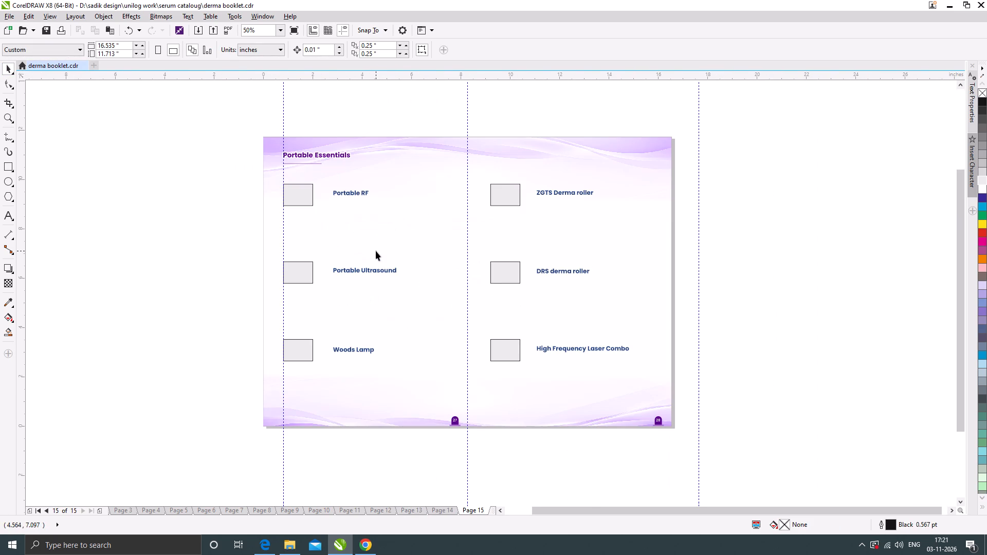
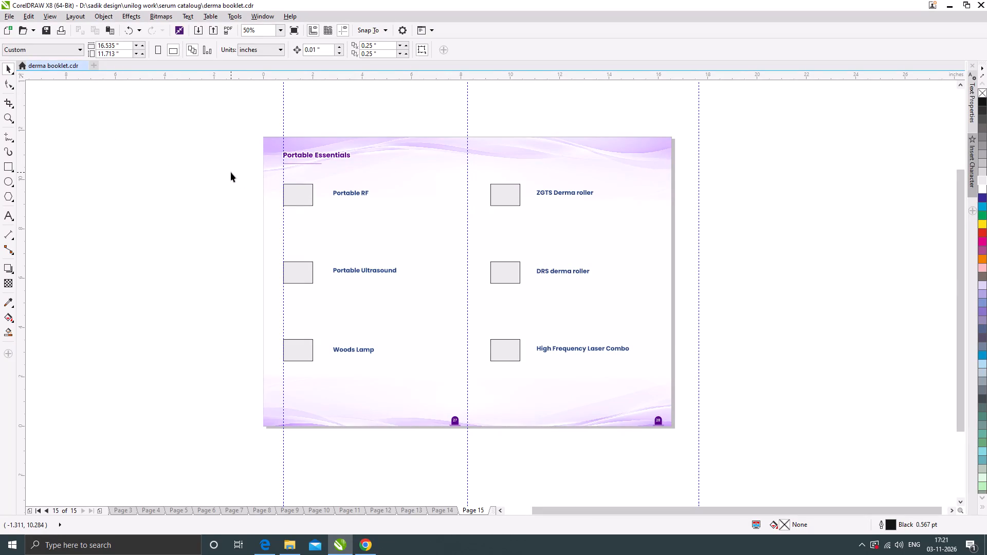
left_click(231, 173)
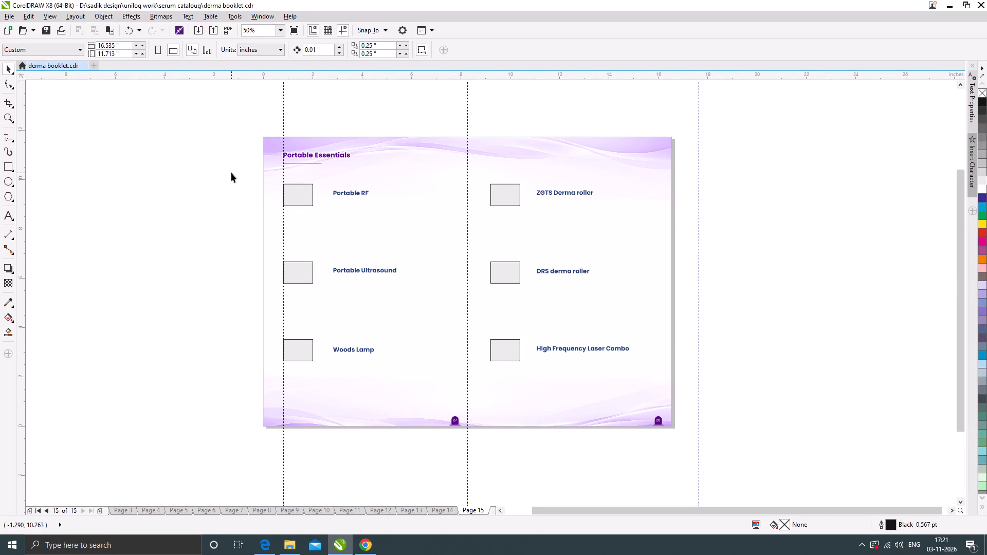
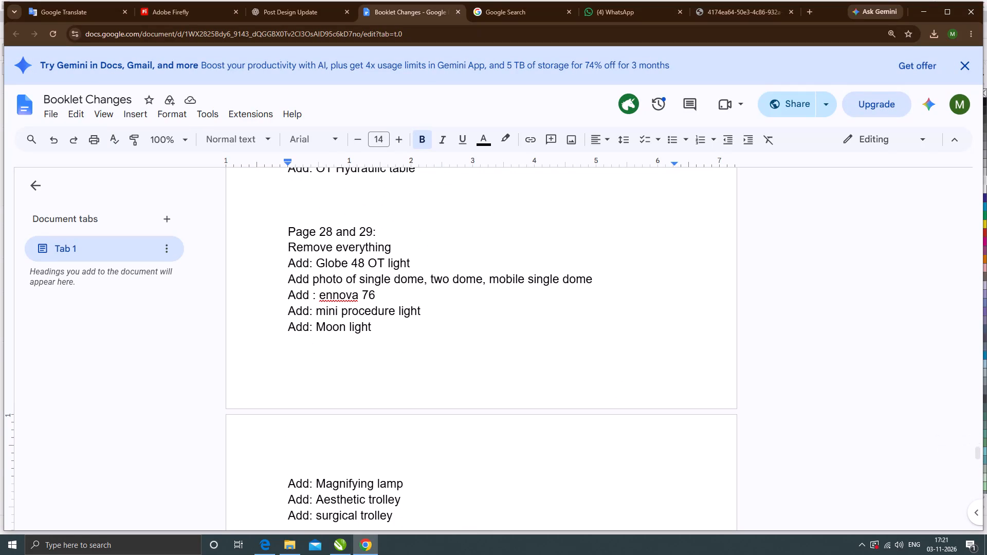
Read the Booklet Changes notes for pages 28 to 30 and the start of the consumable range part.
scroll(433, 307, "down", 4)
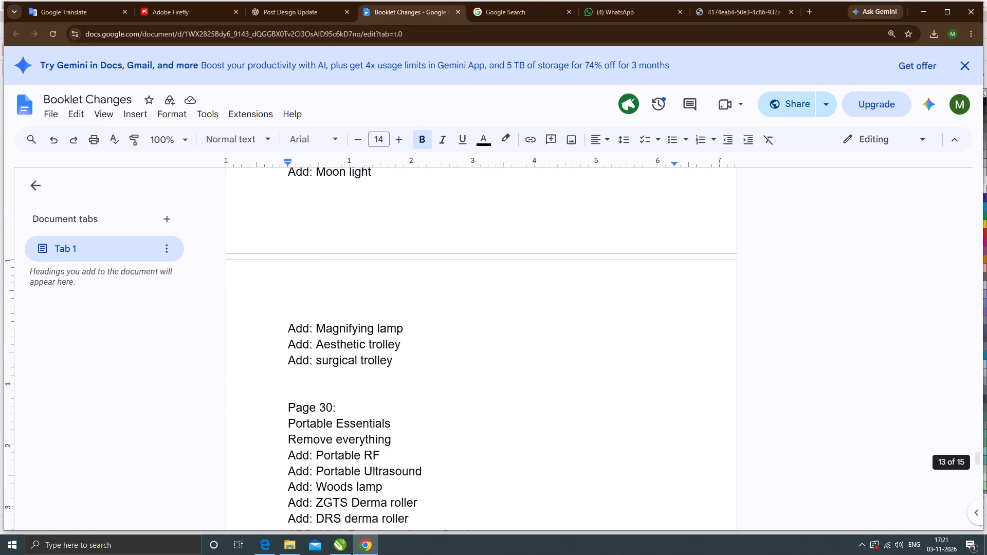
scroll(433, 307, "down", 2)
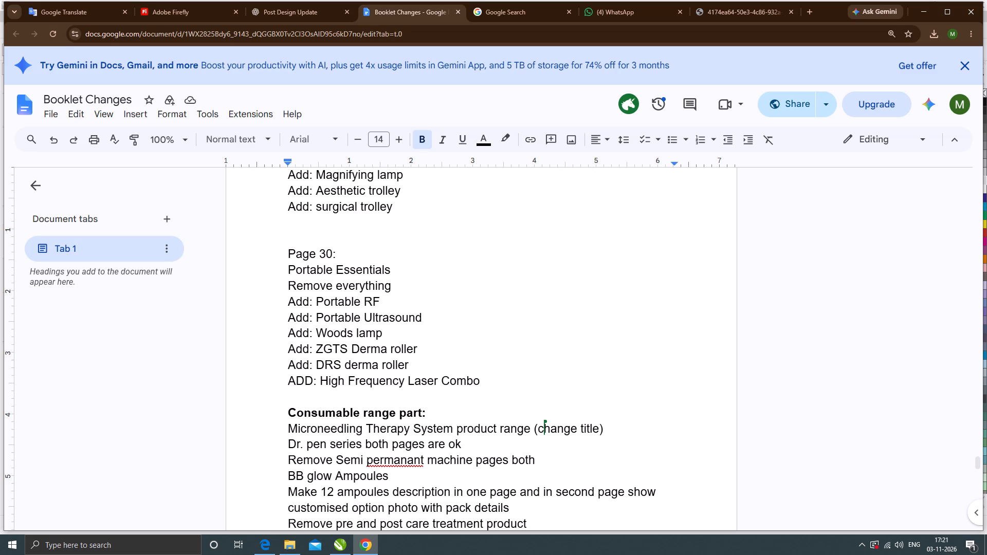
scroll(433, 307, "down", 1)
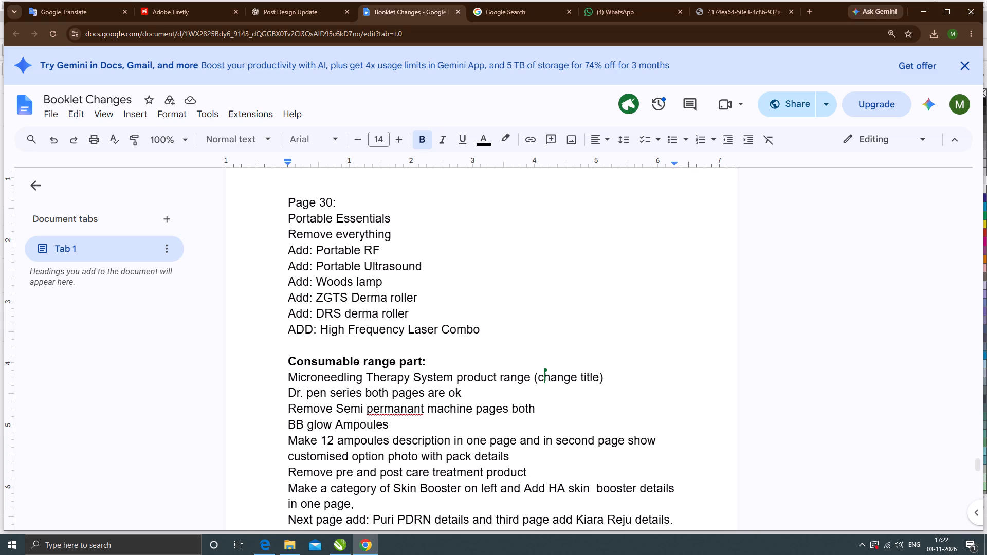
left_click(925, 10)
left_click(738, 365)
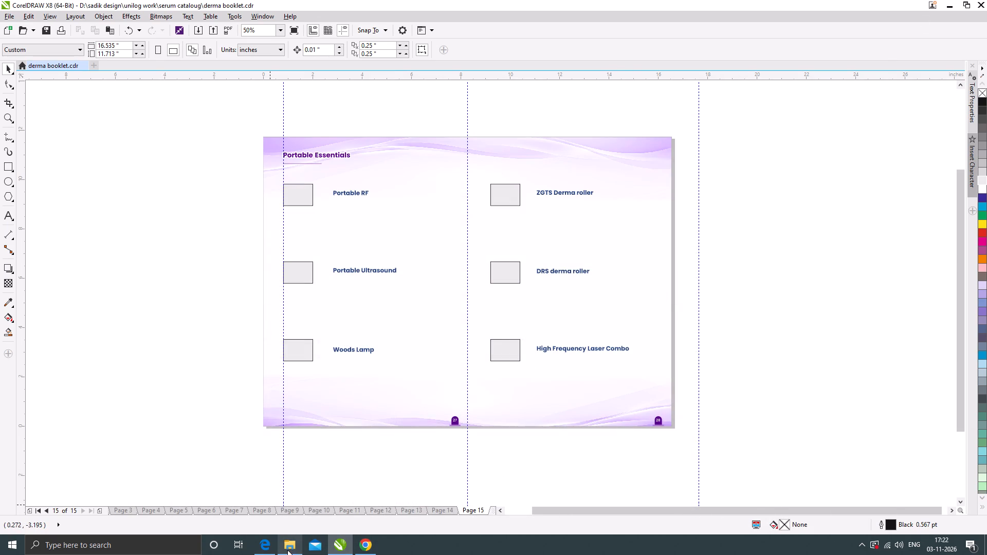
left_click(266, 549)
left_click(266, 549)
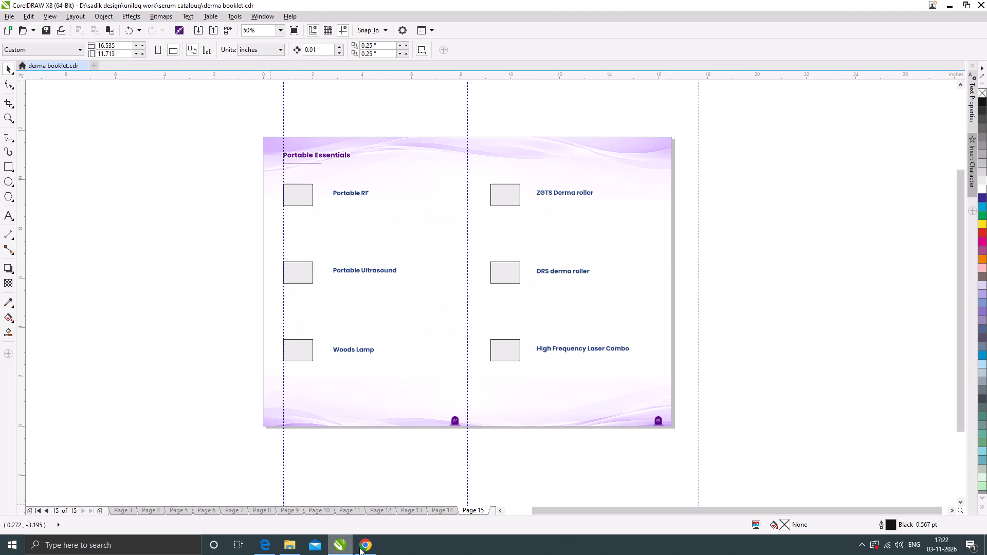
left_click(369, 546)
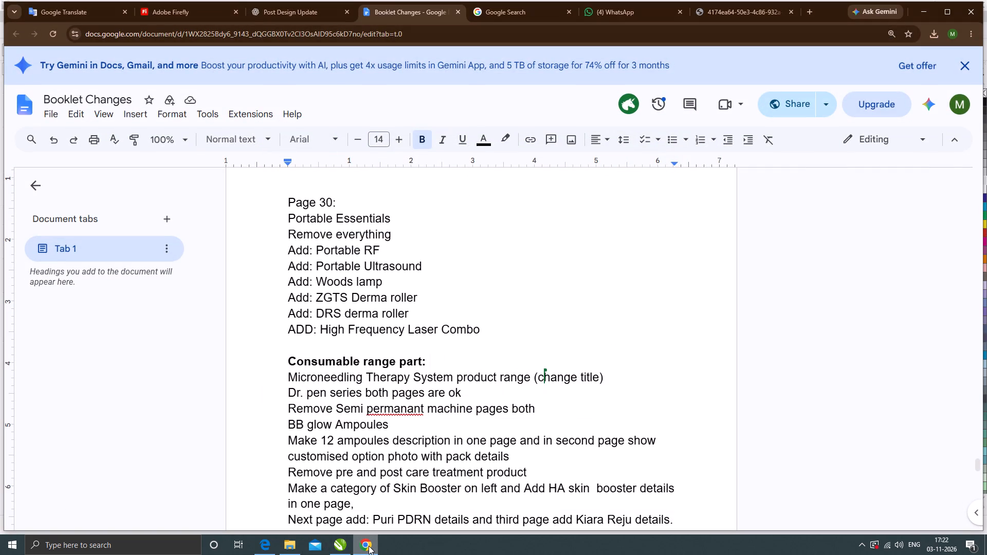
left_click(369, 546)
Switch to Microsoft Edge and look back through the mix 3 catlouge PDF to the slimming device pages.
left_click(267, 545)
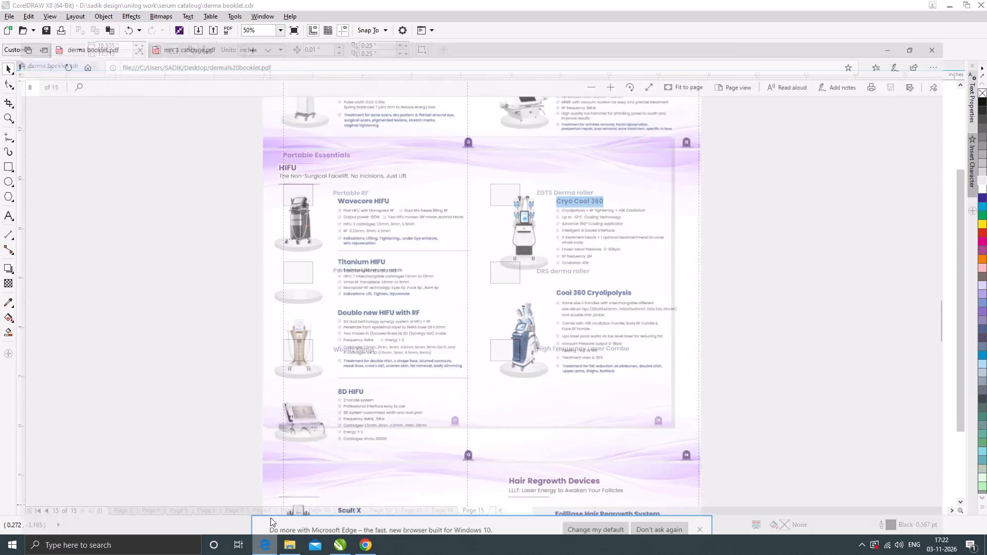
left_click(178, 9)
scroll(495, 328, "up", 7)
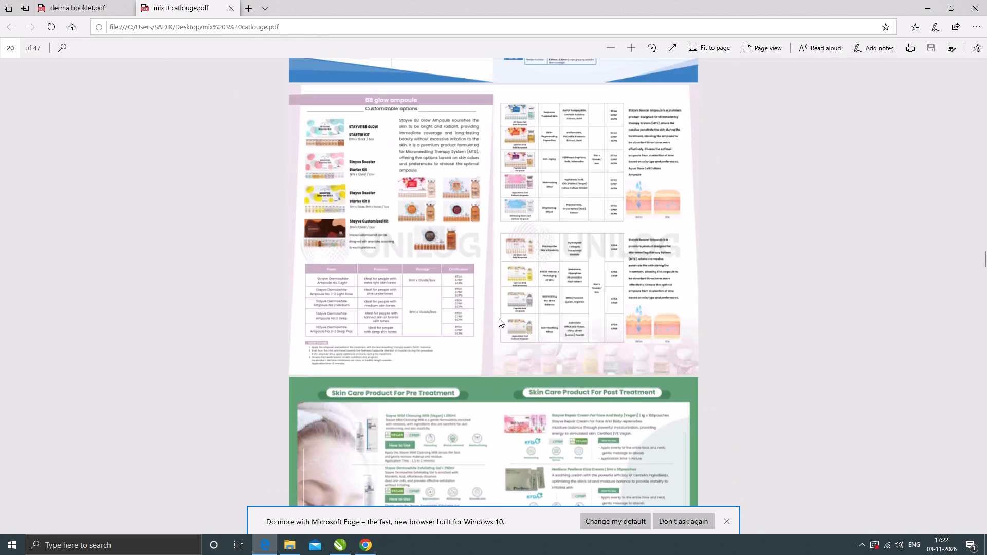
scroll(499, 318, "up", 20)
scroll(499, 318, "up", 10)
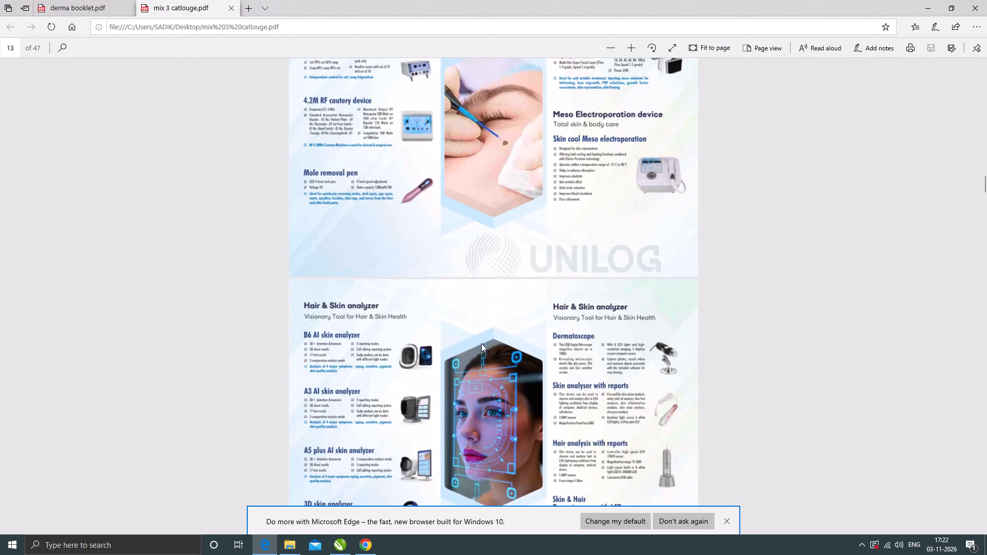
scroll(480, 344, "up", 8)
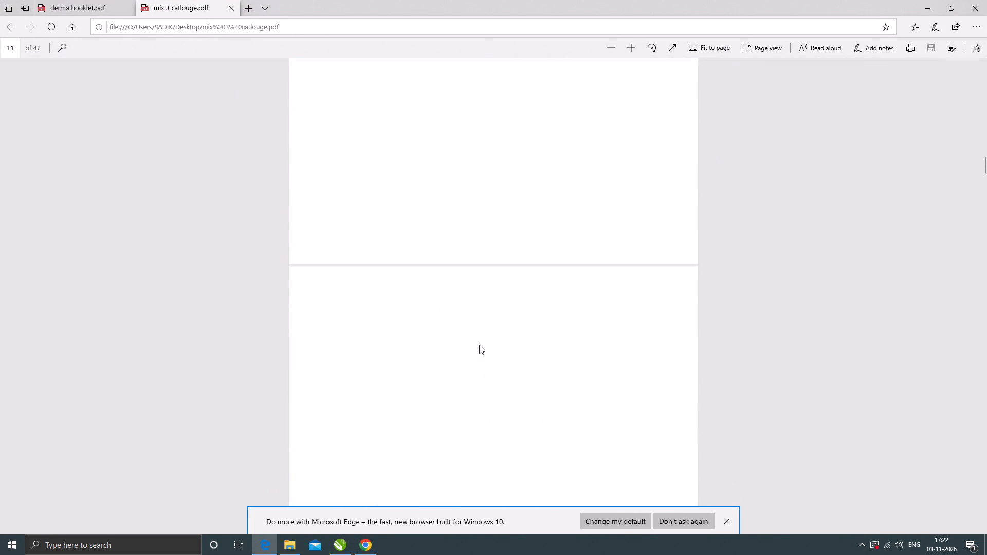
scroll(479, 345, "up", 6)
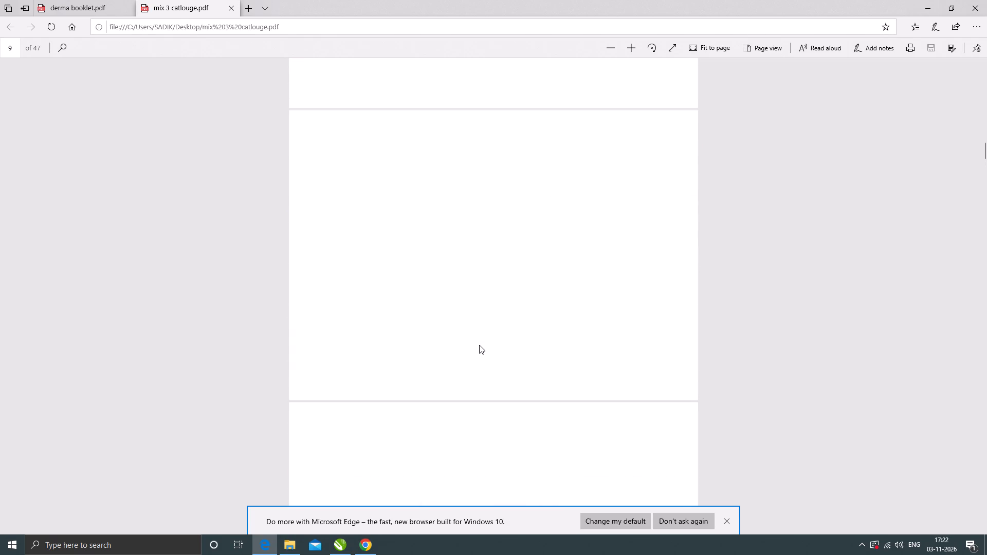
scroll(479, 345, "up", 2)
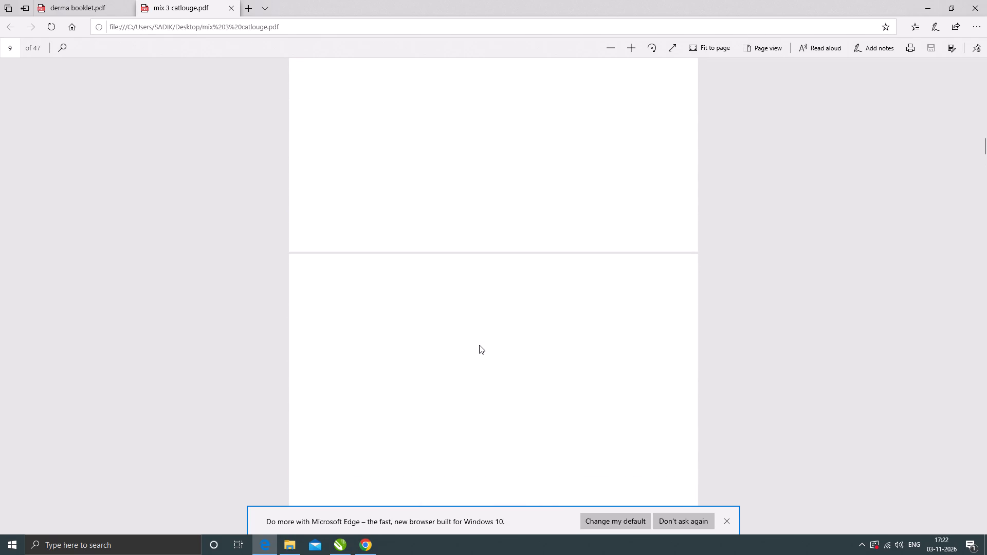
scroll(479, 345, "up", 3)
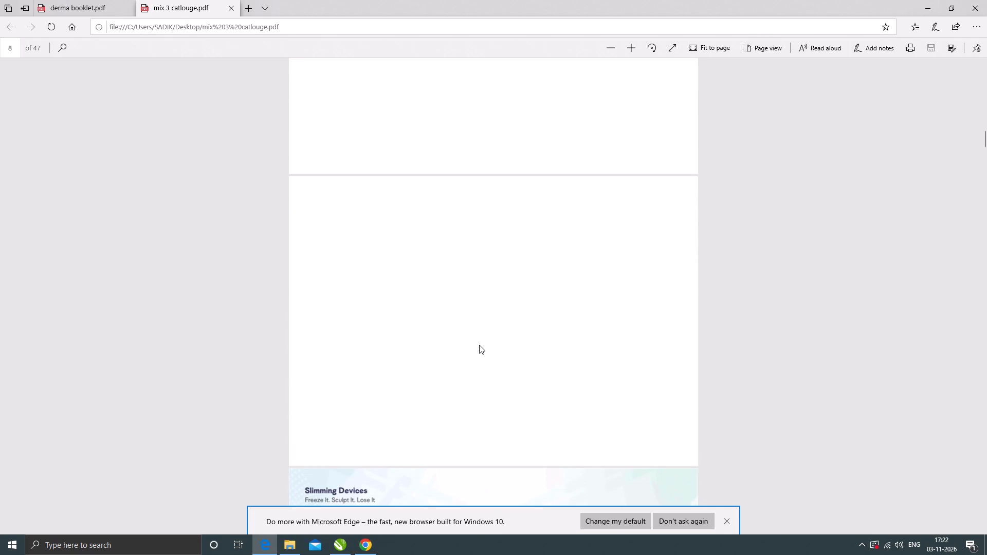
Look through the catalogue's device pages up to the Clinical Furniture, OT lights and Other range pages for the booklet's products.
scroll(479, 345, "down", 7)
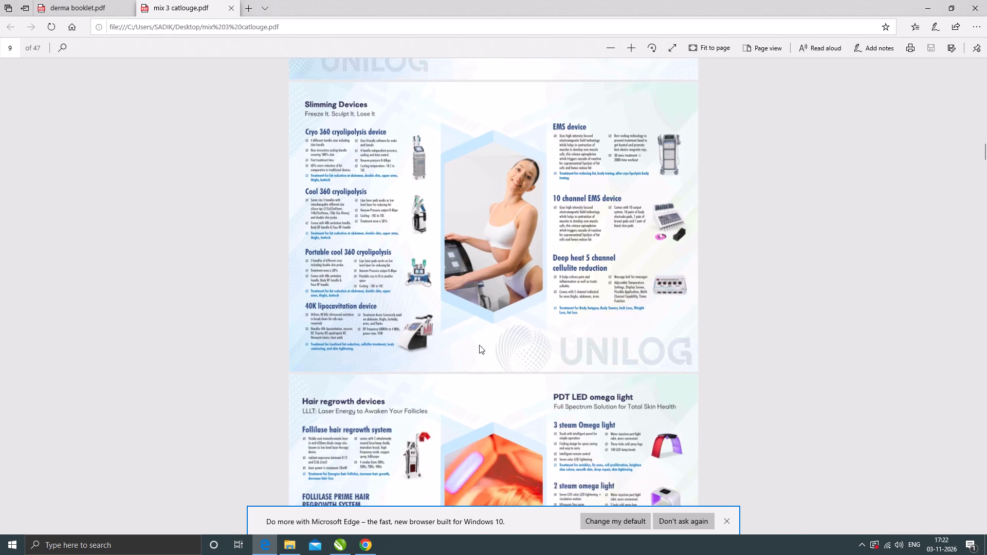
scroll(479, 345, "down", 6)
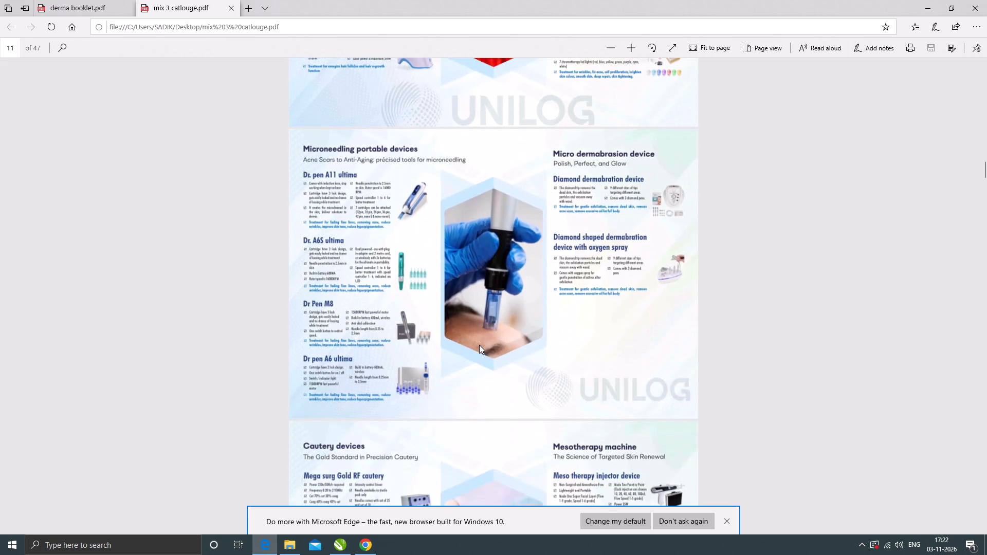
scroll(479, 345, "down", 6)
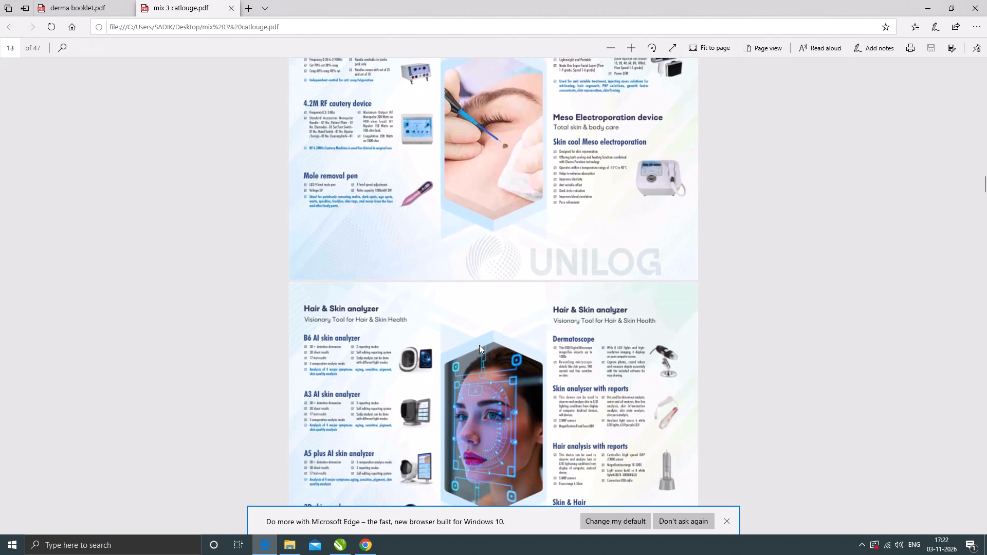
scroll(479, 345, "down", 5)
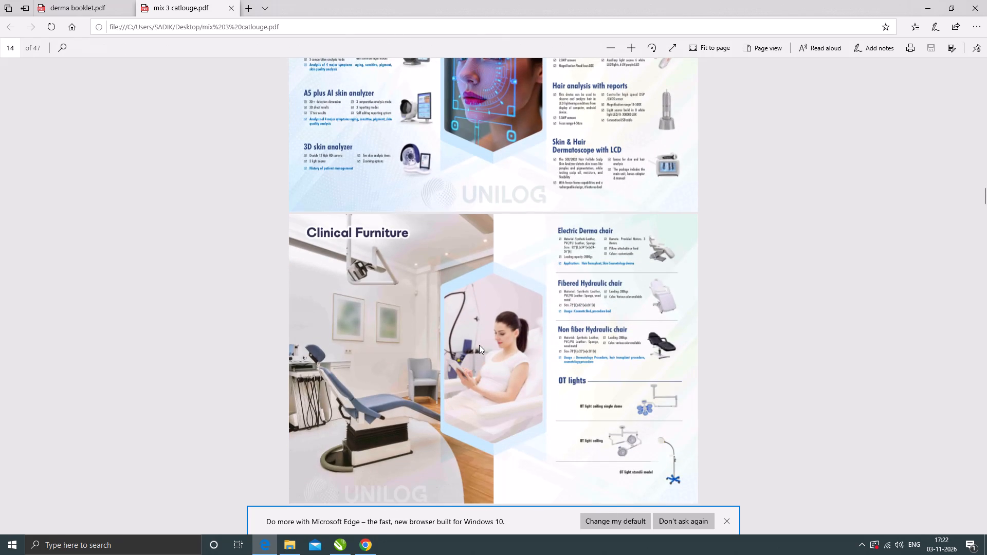
scroll(479, 345, "down", 5)
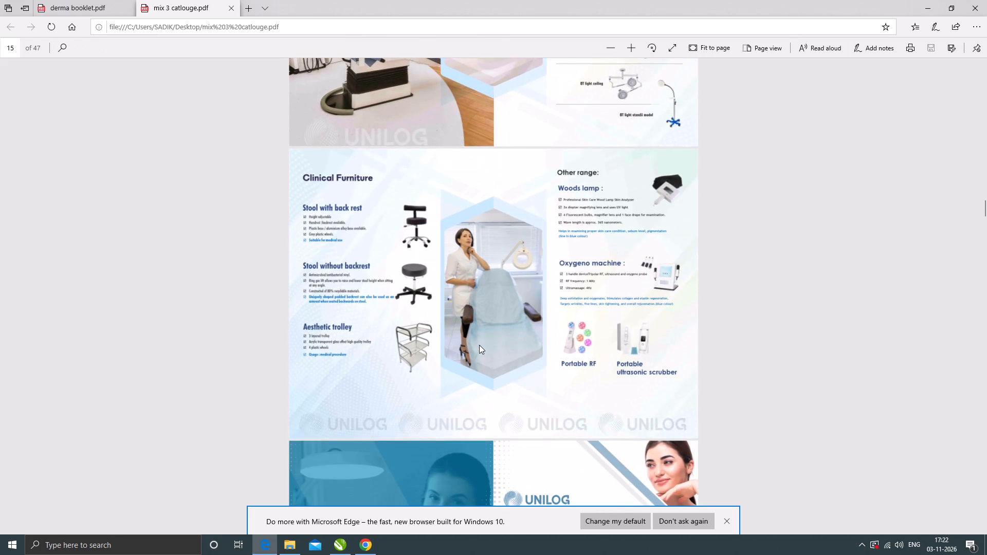
scroll(479, 345, "down", 1)
scroll(479, 345, "up", 2)
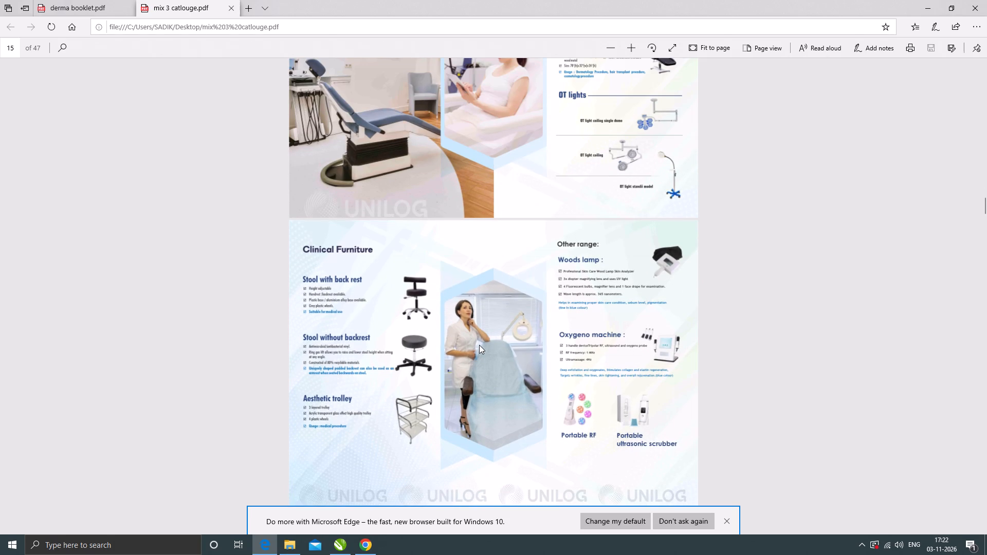
scroll(479, 345, "up", 3)
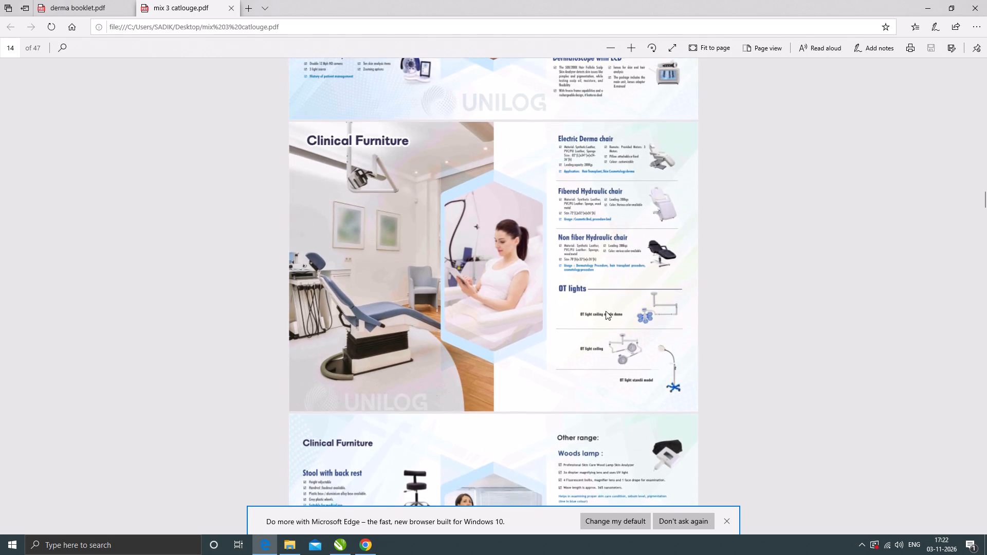
left_click(926, 5)
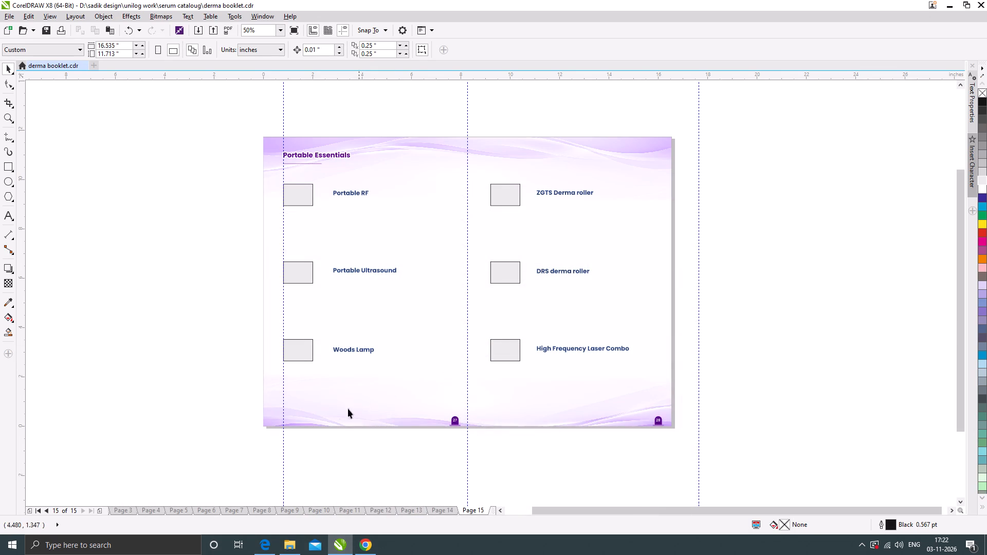
Switch to CorelDRAW and examine the Aesthetic Trolley /surgical Trolley heading and its picture on page 14 up close.
left_click(448, 511)
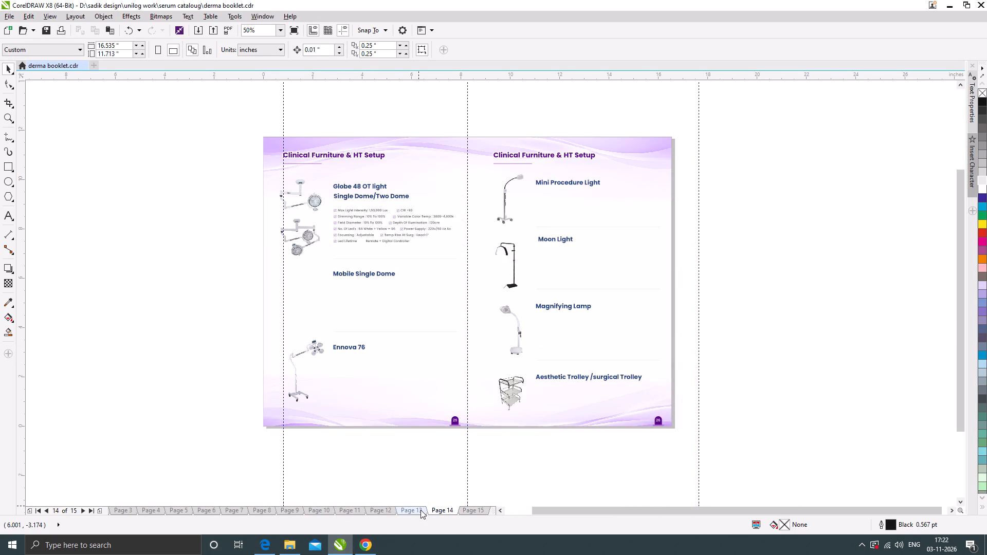
scroll(586, 417, "up", 1)
scroll(522, 337, "down", 1)
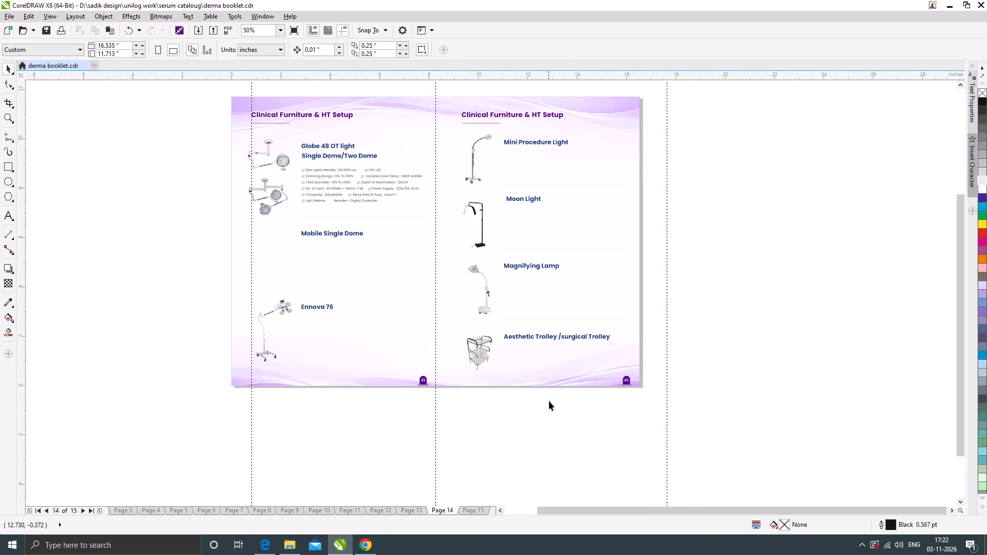
left_click(546, 420)
scroll(478, 356, "up", 1)
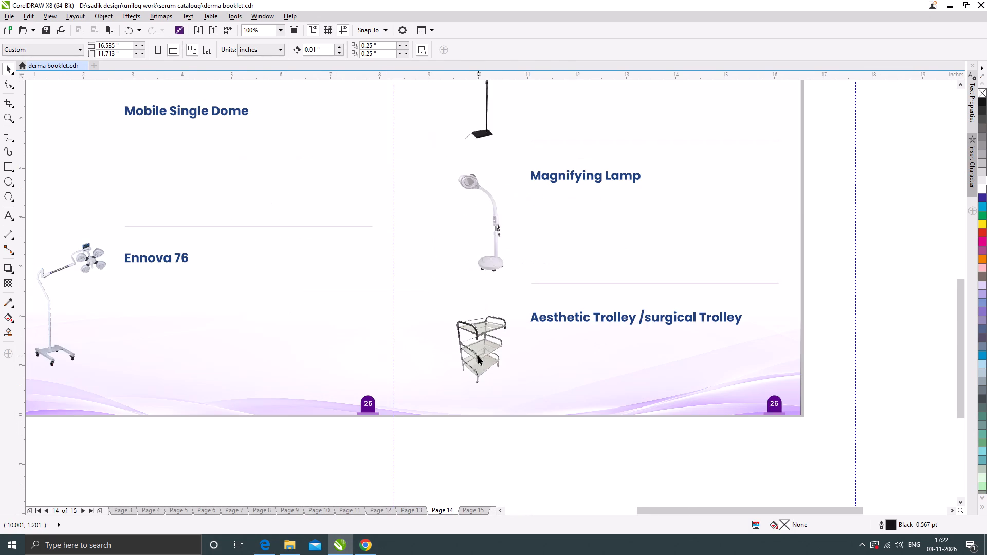
scroll(486, 354, "down", 1)
left_click(697, 344)
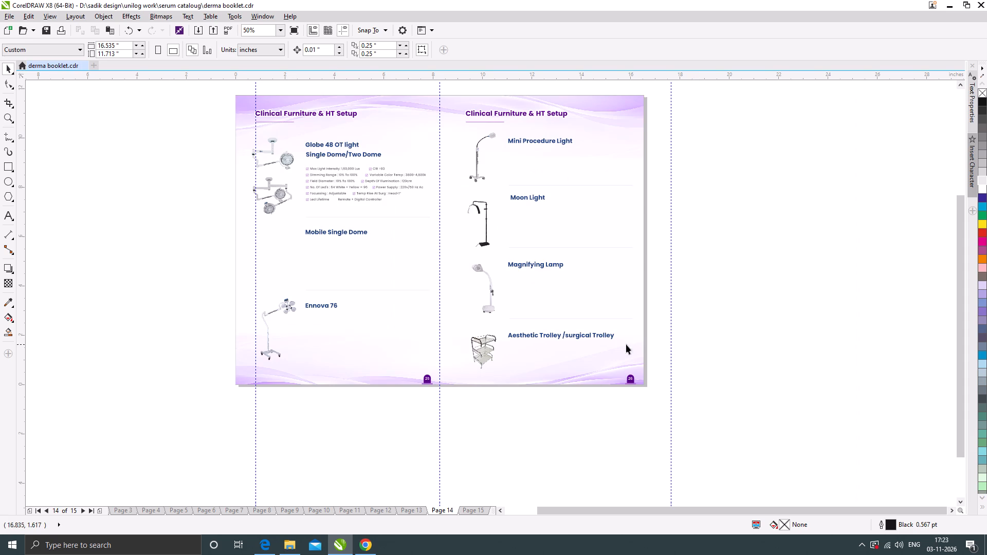
scroll(529, 346, "up", 1)
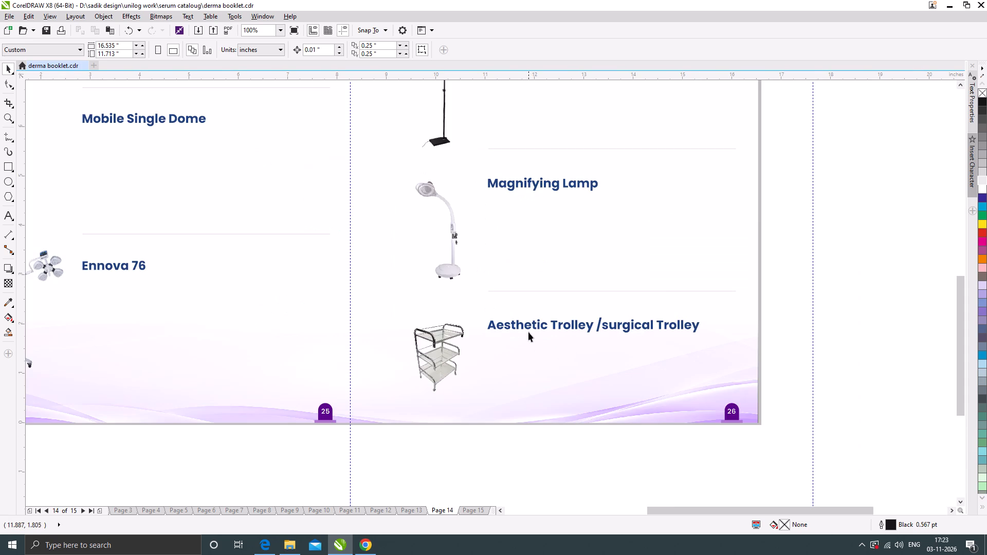
left_click(532, 327)
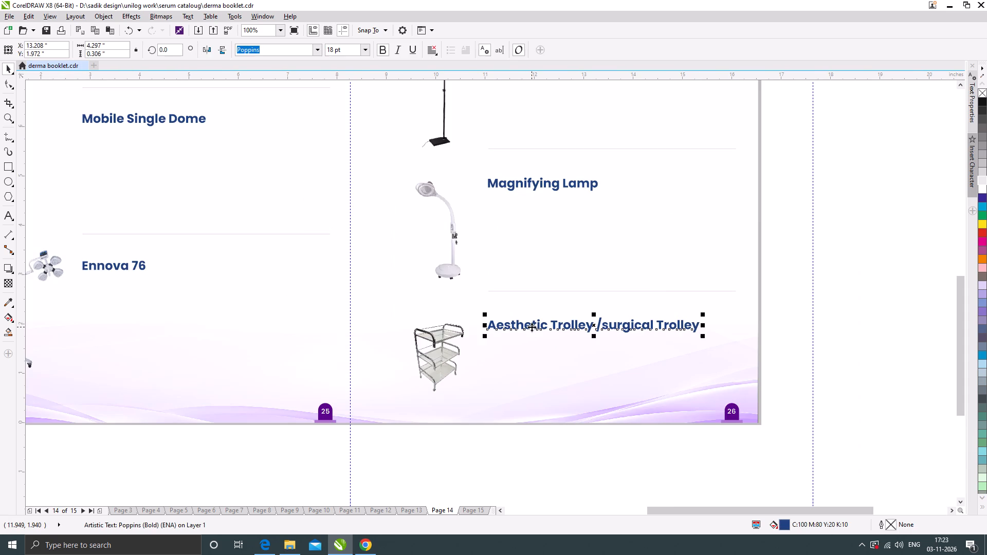
left_click(7, 117)
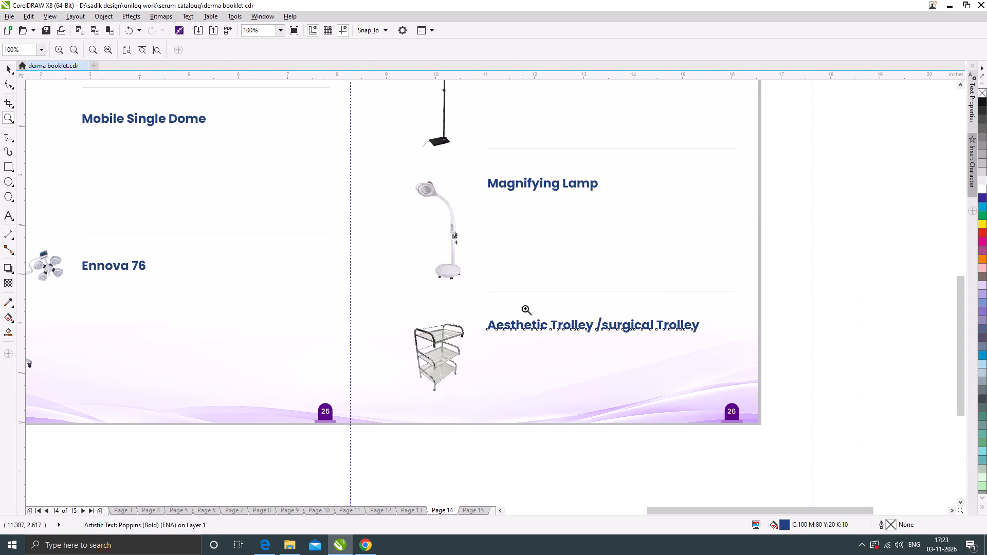
left_click_drag(367, 293, 717, 409)
key("F9")
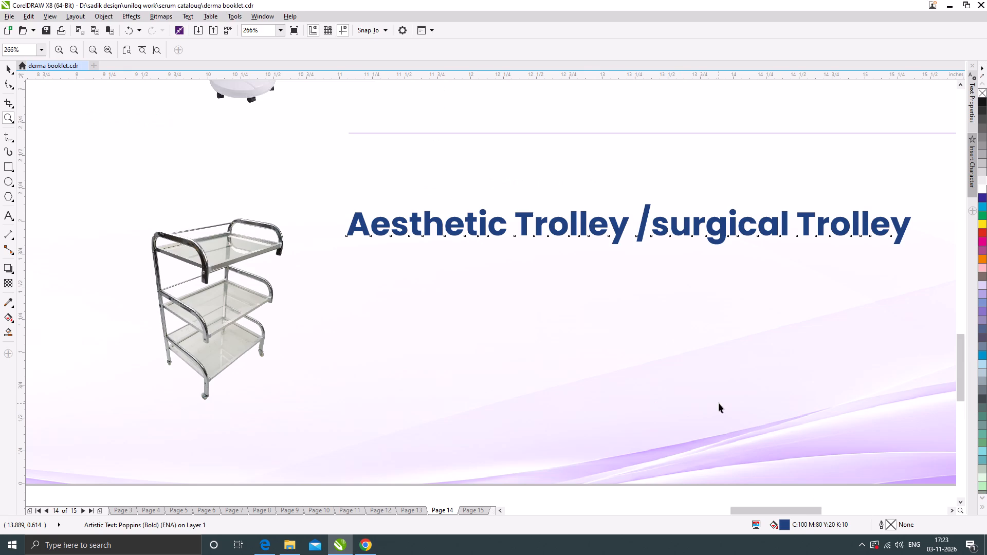
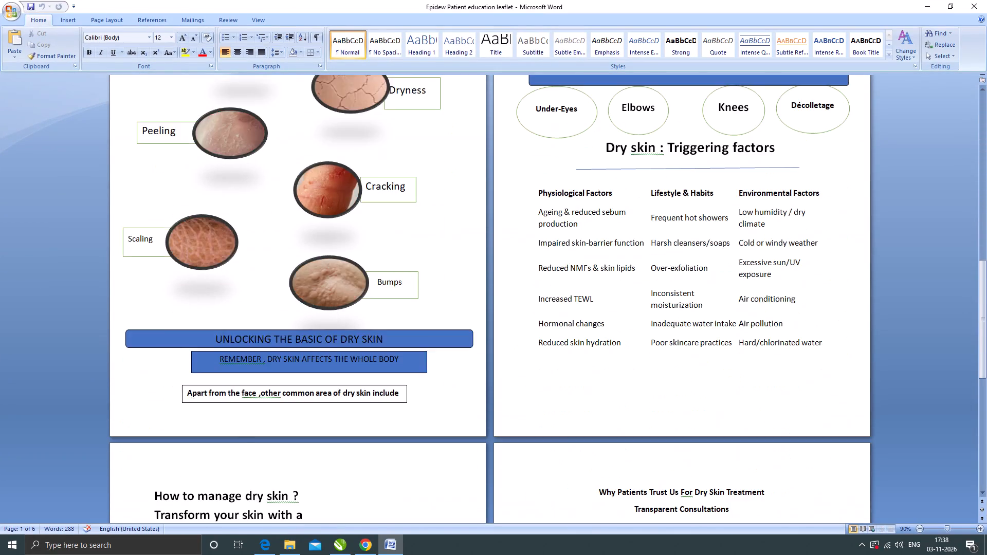
Look through the Epidew Patient education leaflet in Word from the dry skin pages to the end, including an overview of all its pages.
scroll(431, 285, "down", 20)
scroll(431, 285, "down", 6)
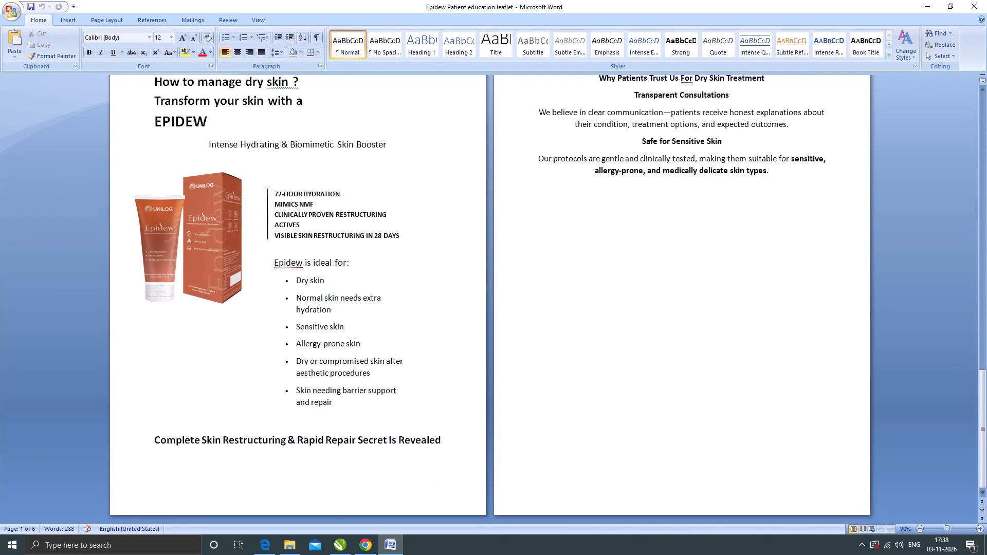
scroll(432, 283, "down", 5, "ctrl")
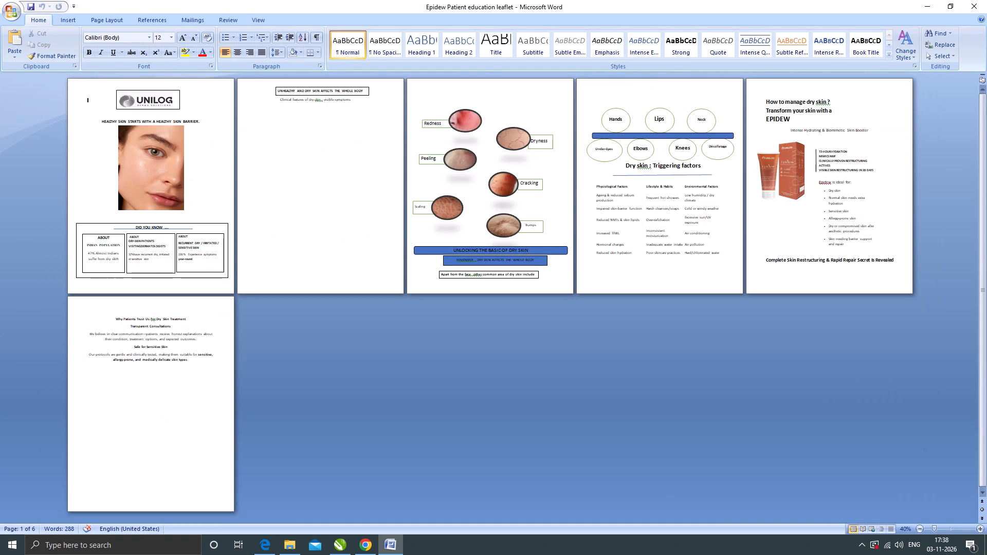
scroll(180, 147, "up", 1, "ctrl")
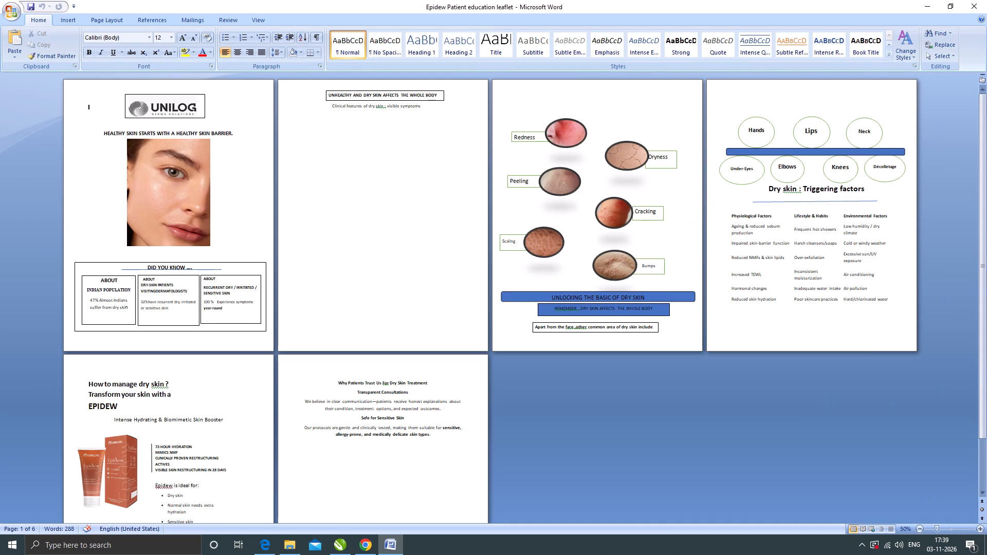
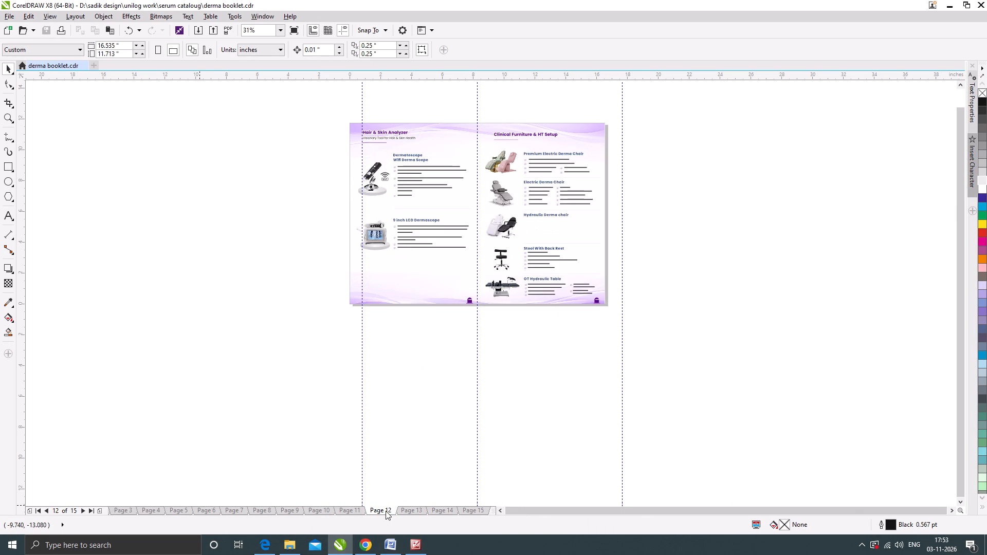
Look back through the derma booklet's spreads from page 11 to the early laser device pages, ending on page 5.
left_click(350, 510)
left_click(314, 507)
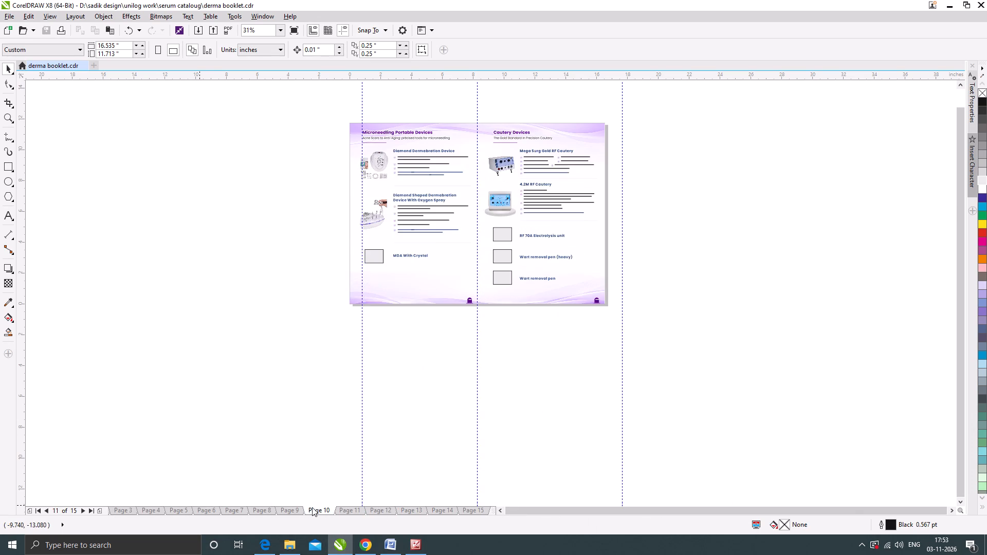
left_click(293, 508)
left_click(252, 508)
left_click(129, 510)
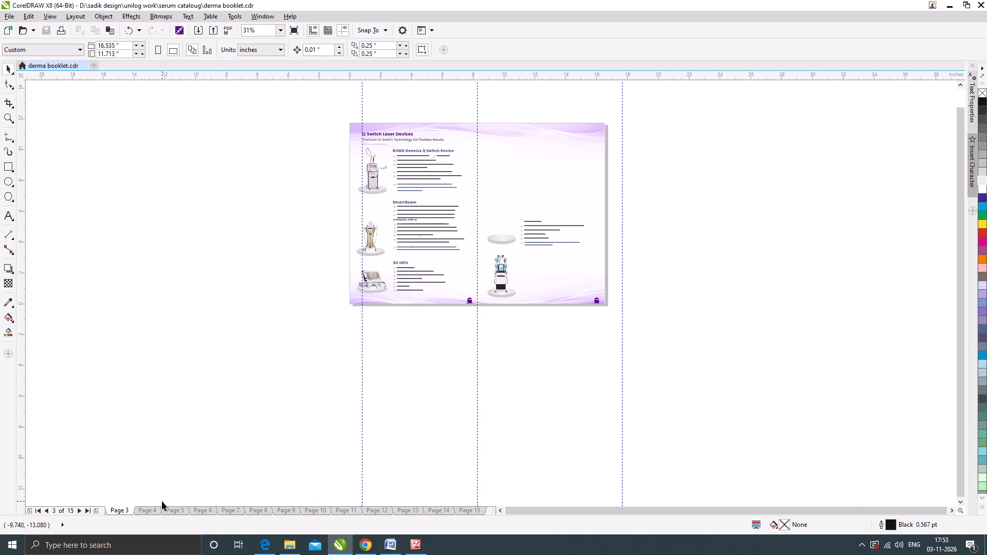
key("Page_Up")
key("Page_Down")
key("Page_Down")
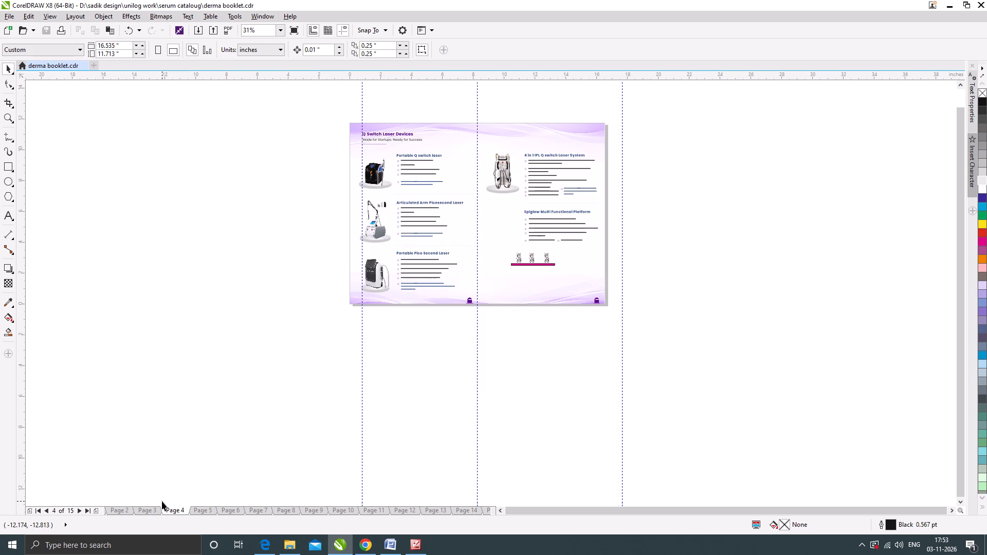
key("Page_Down")
key("Page_Down")
key("Page_Up")
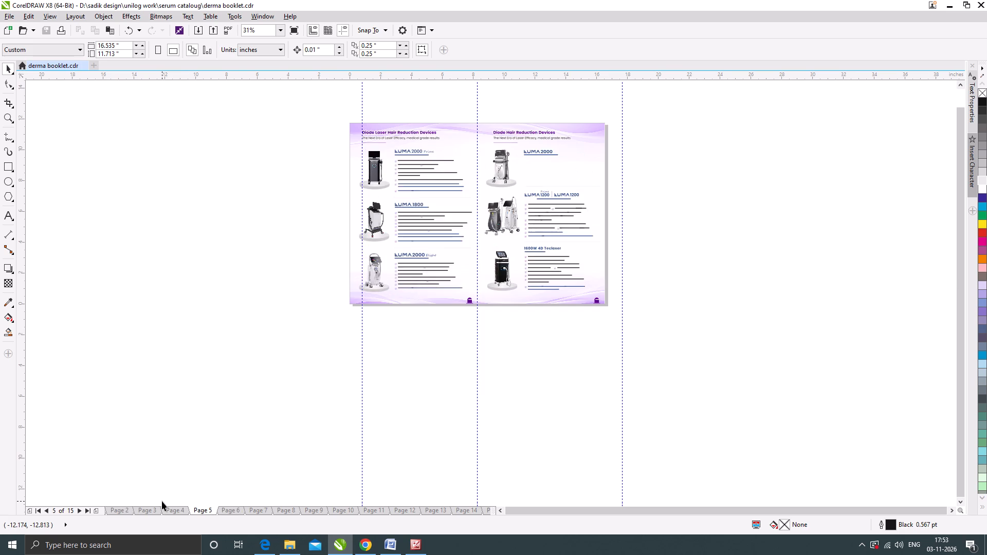
Examine the LUMA 2000 product entry under Diode Hair Reduction Devices on page 5 up close in full-screen preview.
scroll(162, 501, "up", 1)
left_click(8, 118)
scroll(277, 271, "down", 2)
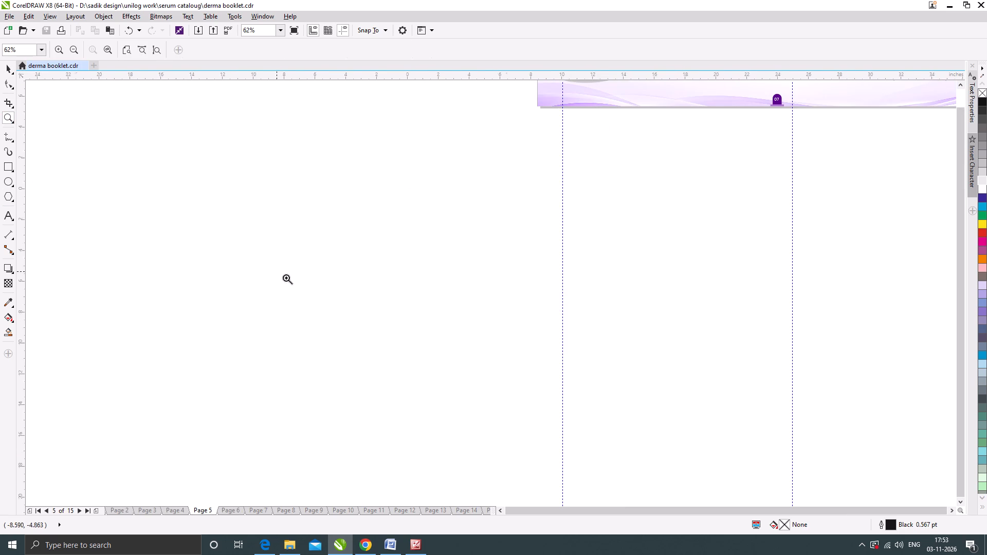
scroll(472, 169, "up", 2)
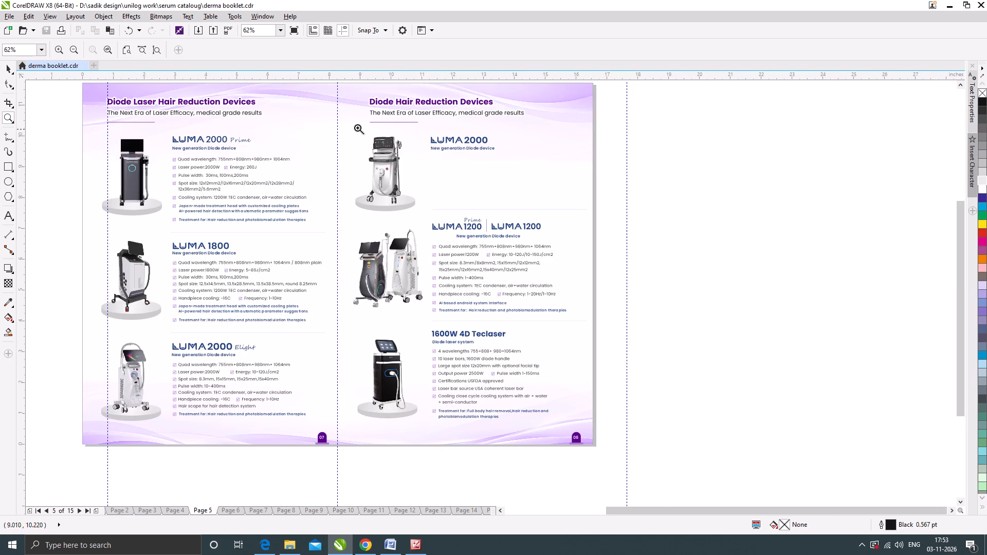
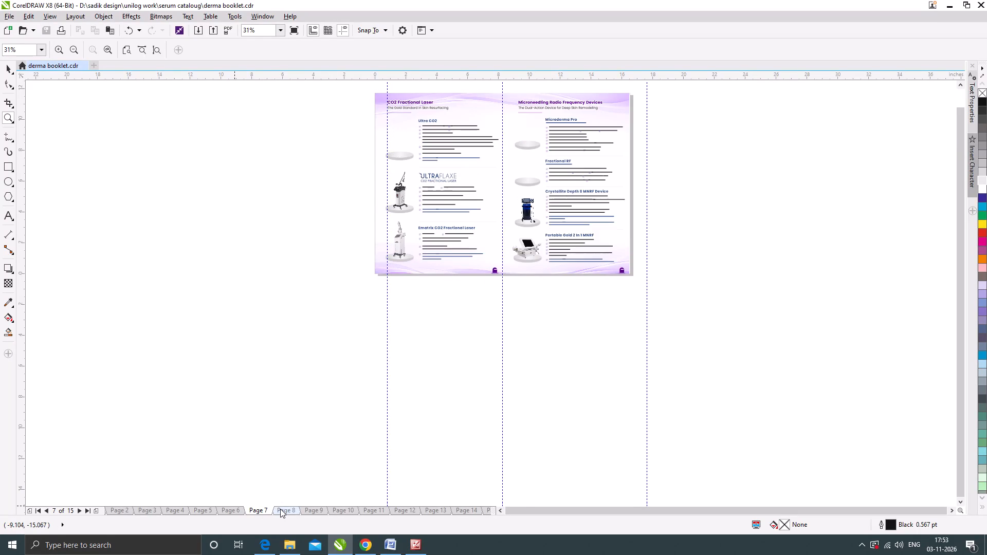
Look through the booklet from page 8 to page 10 and examine the 4 Steam Omega Light entry up close.
left_click(281, 509)
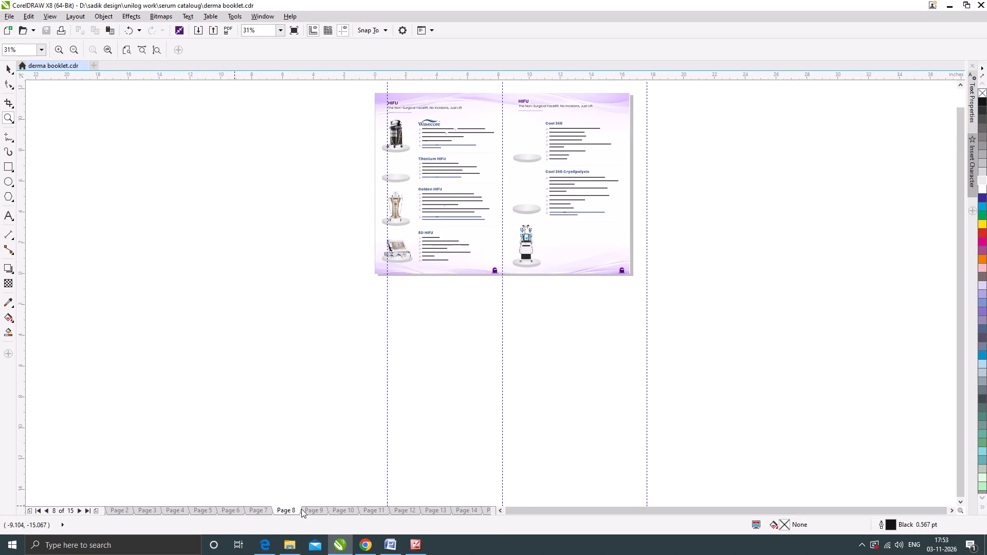
left_click(305, 509)
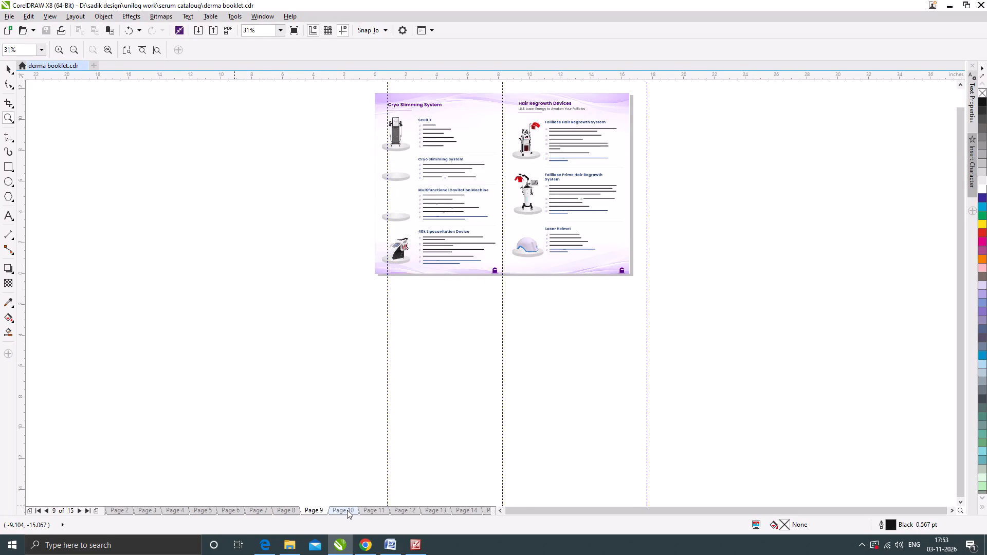
left_click(347, 510)
scroll(410, 99, "up", 1)
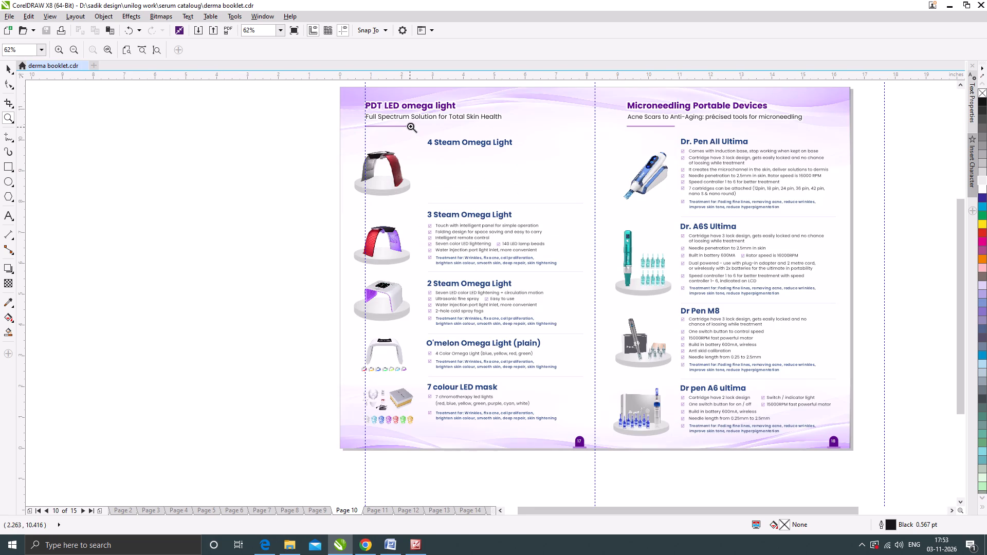
left_click_drag(354, 131, 557, 200)
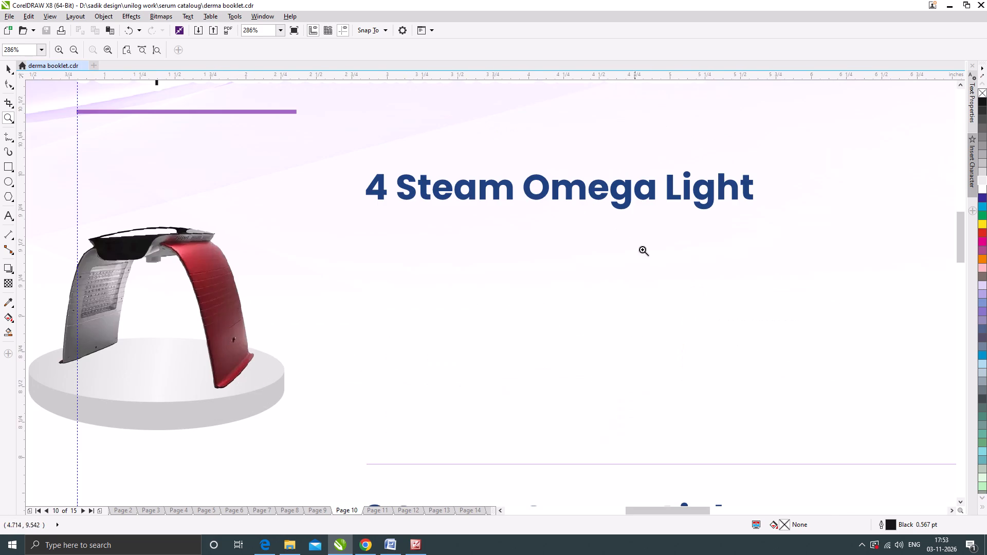
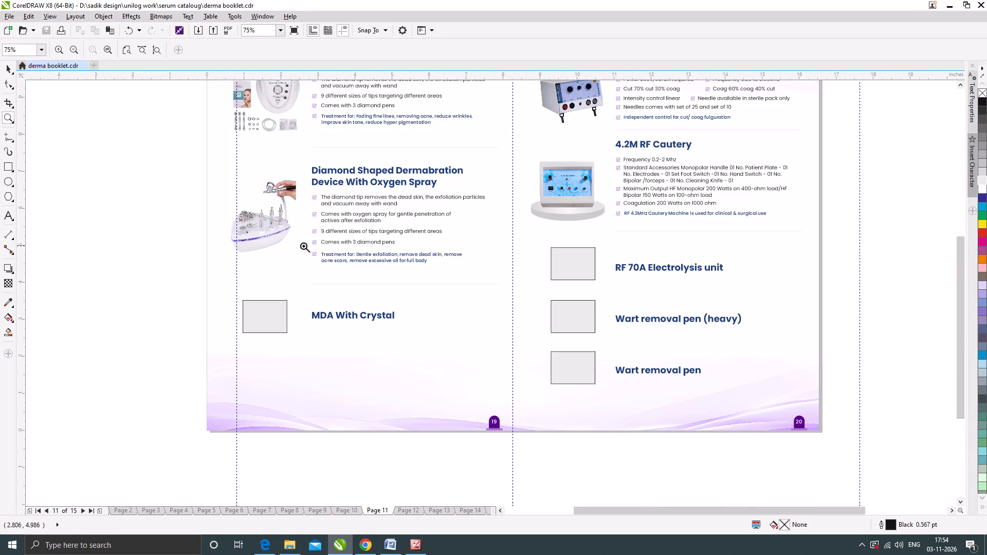
Capture a full-screen preview of the lower part of page 11, covering the MDA With Crystal, RF 70A Electrolysis unit and Wart removal pen placeholders.
left_click_drag(227, 244, 815, 391)
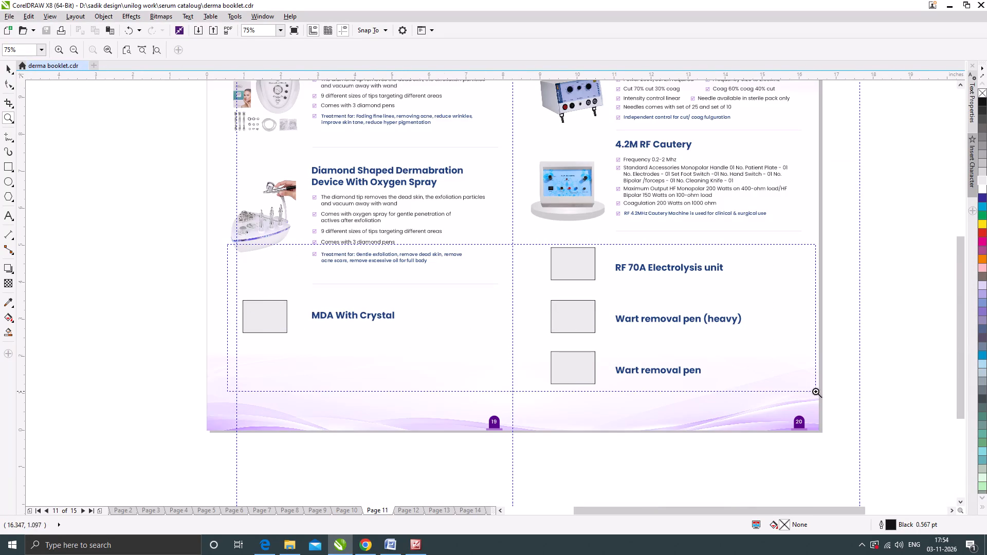
left_click_drag(815, 391, 819, 400)
key("F9")
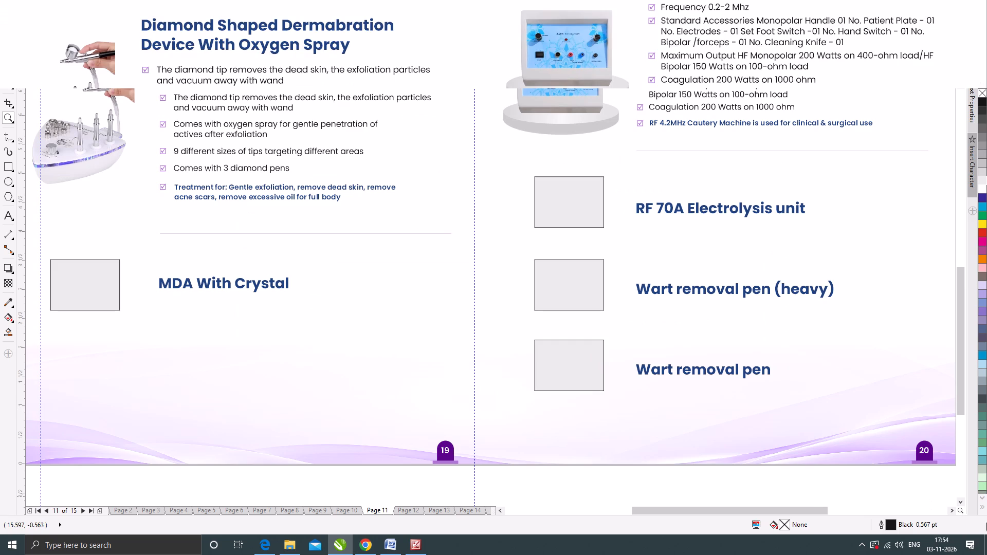
key("Print")
left_click(461, 316)
Look through pages 12 to 14 of the booklet and examine the dermascope and clinical furniture spread on page 13 up close.
left_click(411, 508)
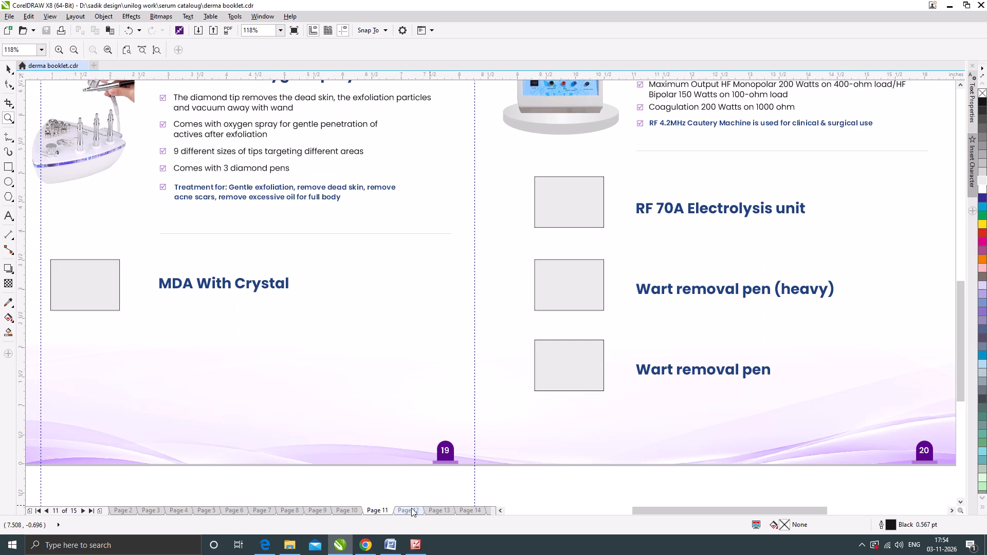
scroll(561, 299, "down", 3)
left_click(443, 511)
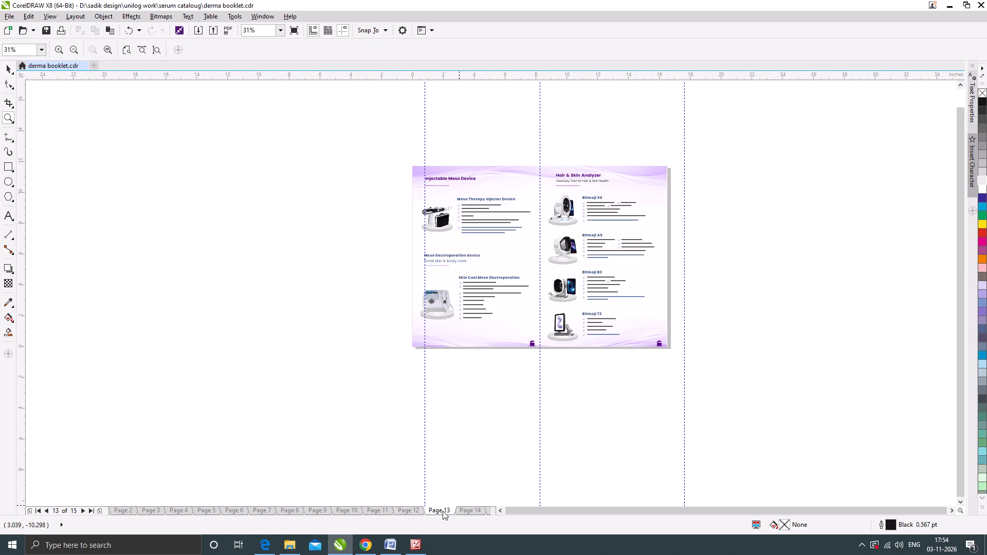
left_click(467, 508)
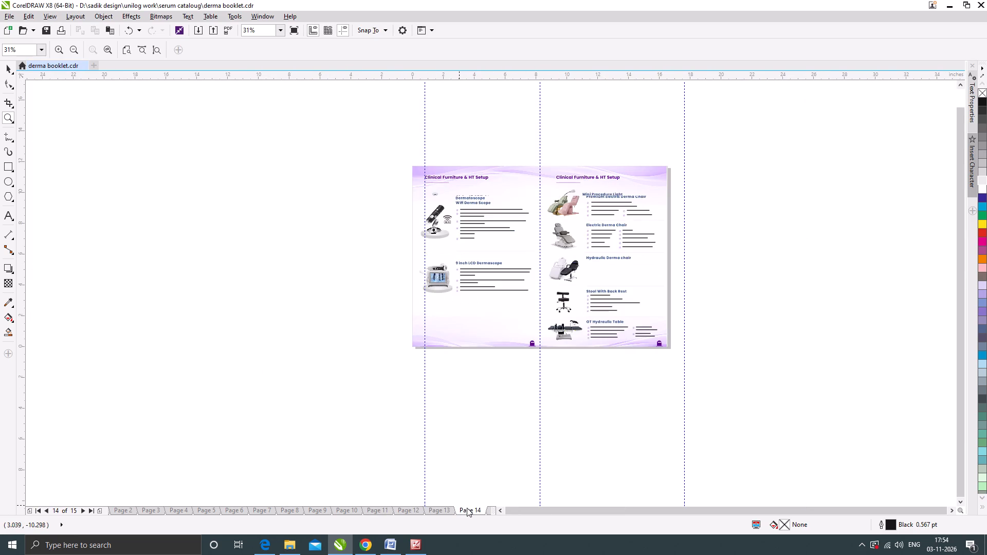
left_click(448, 511)
scroll(602, 268, "up", 1)
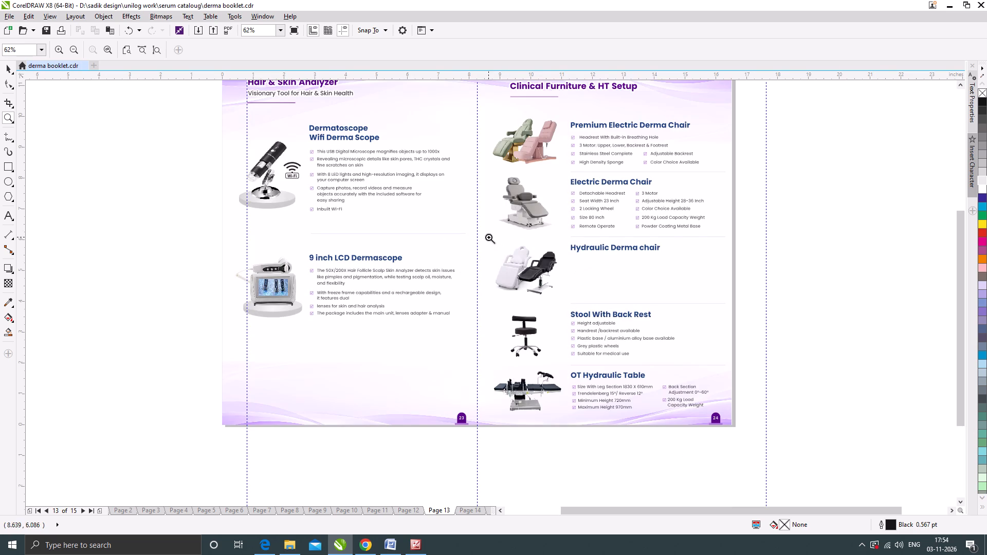
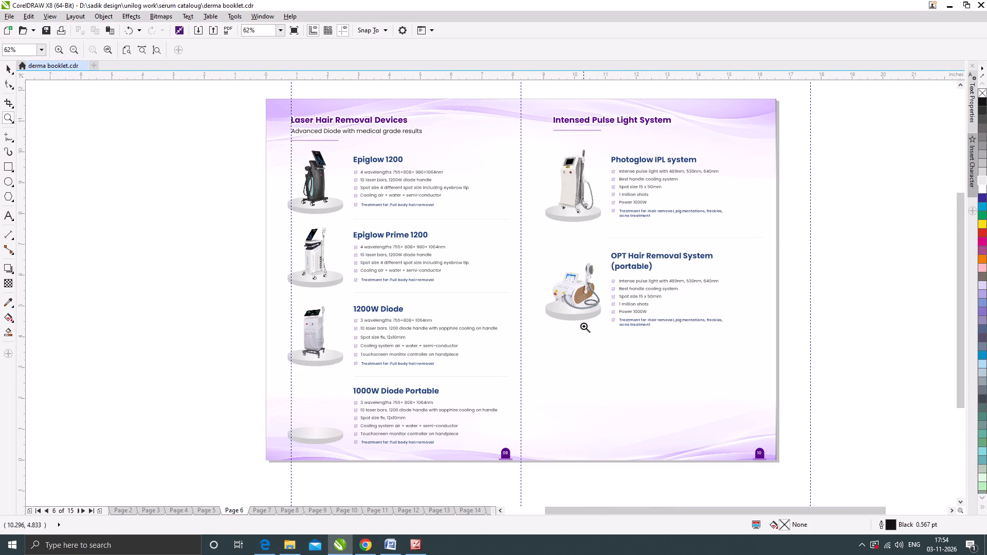
Look through pages 7 and 8 of the booklet and examine the unlabelled machine below Cool 360 Cryolipolysis on page 8 up close.
left_click(270, 513)
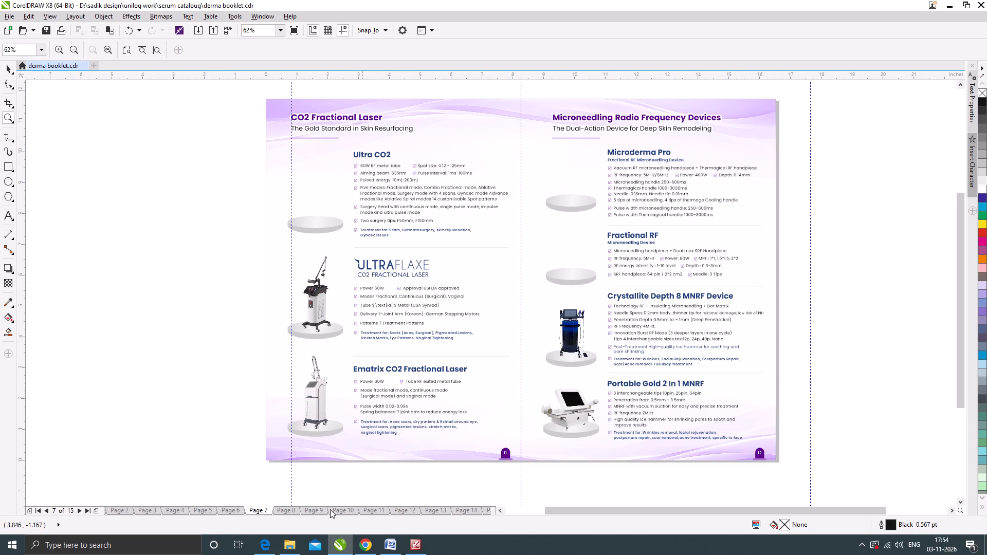
left_click(294, 509)
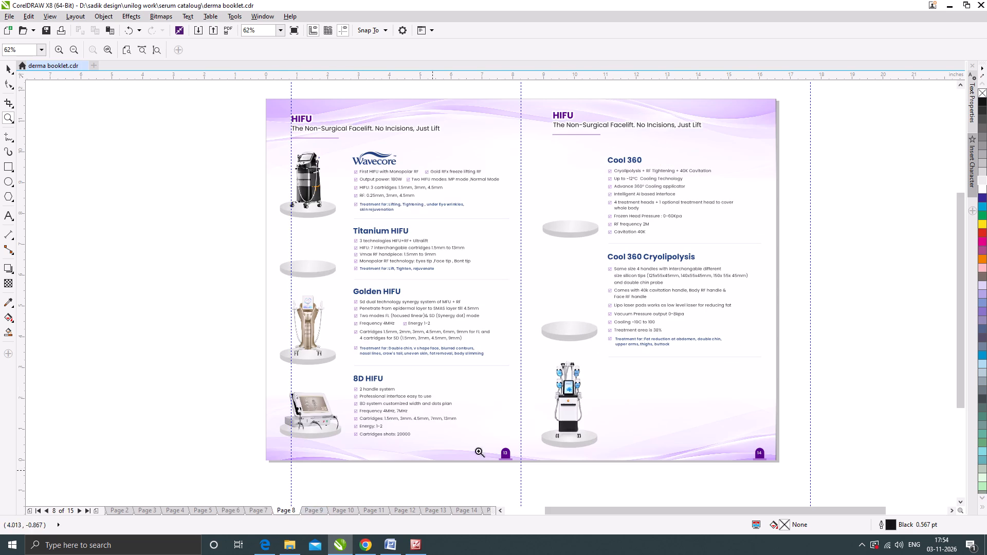
left_click(318, 505)
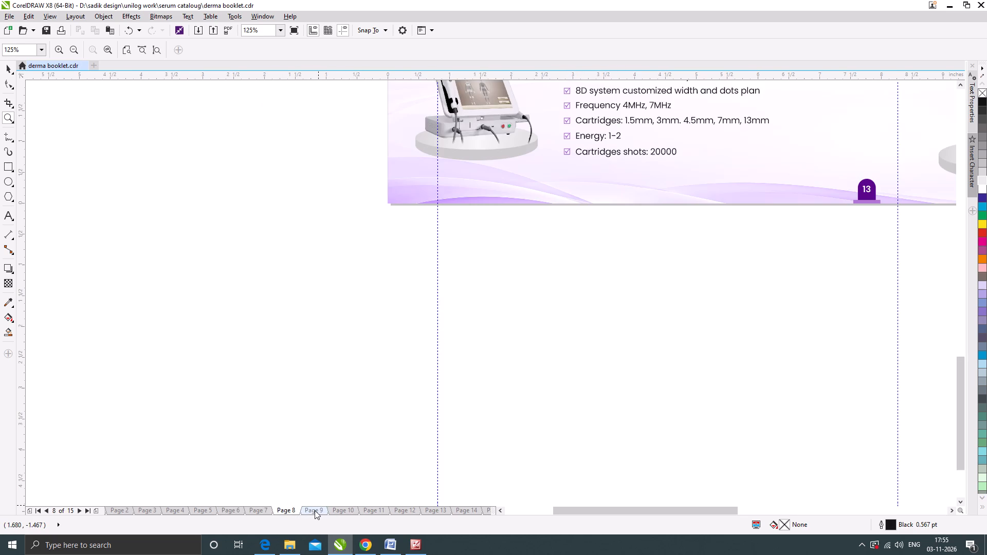
scroll(293, 397, "down", 3)
scroll(485, 318, "up", 1)
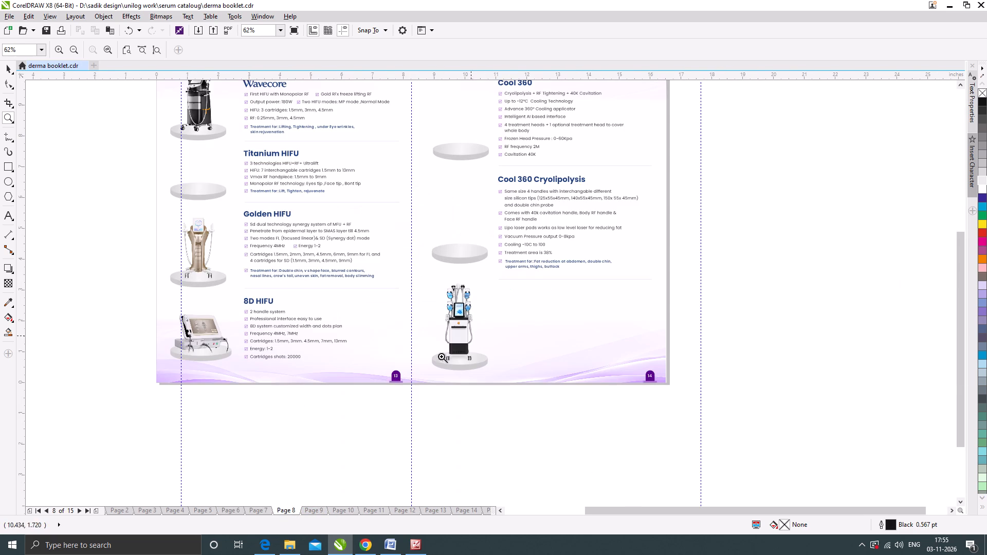
left_click(315, 513)
left_click(284, 511)
left_click_drag(431, 280, 649, 379)
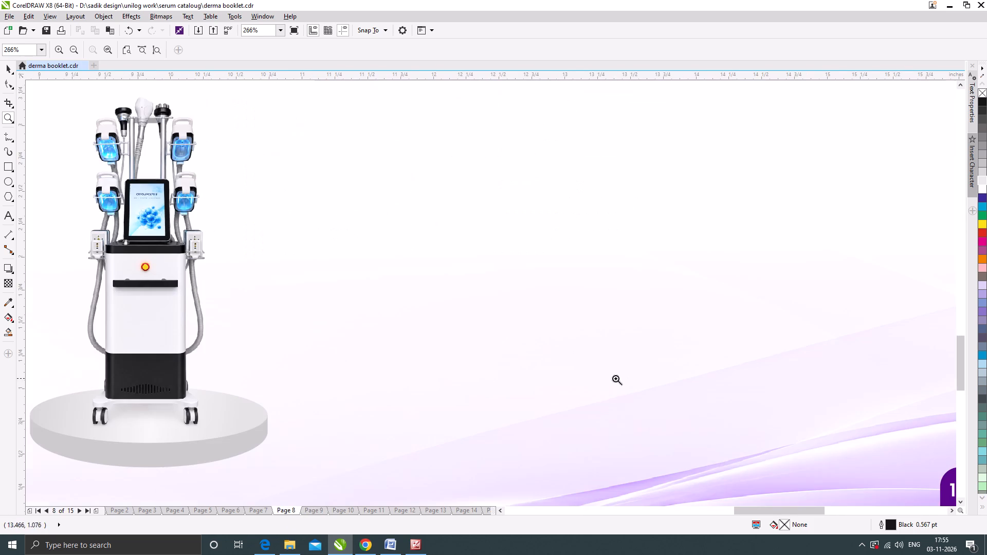
scroll(537, 364, "down", 4)
scroll(537, 363, "up", 1)
scroll(524, 330, "down", 2)
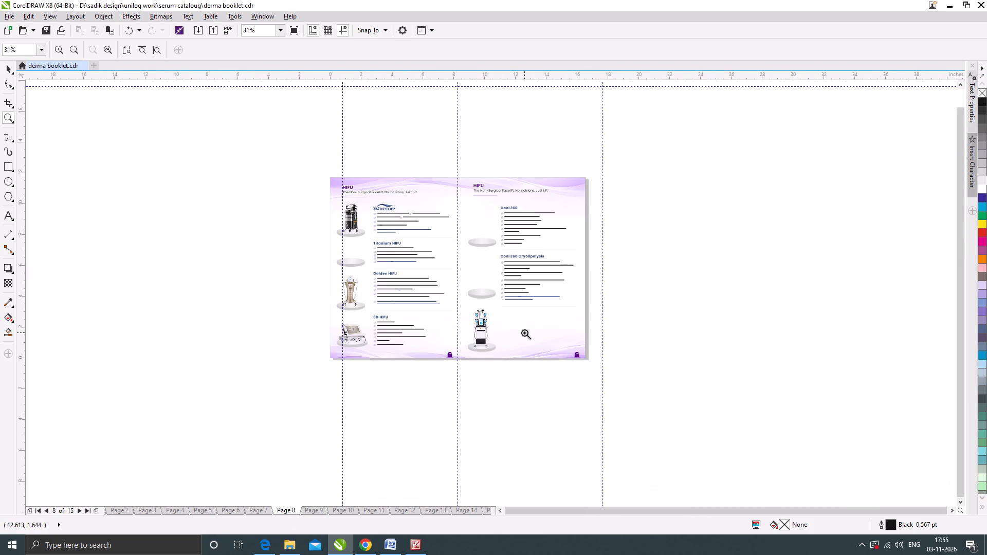
Show a full-screen preview of page 8's Cool 360 and Cool 360 Cryolipolysis placeholders and the unlabelled machine below them.
left_click_drag(463, 204, 472, 215)
left_click_drag(472, 215, 573, 351)
key("F9")
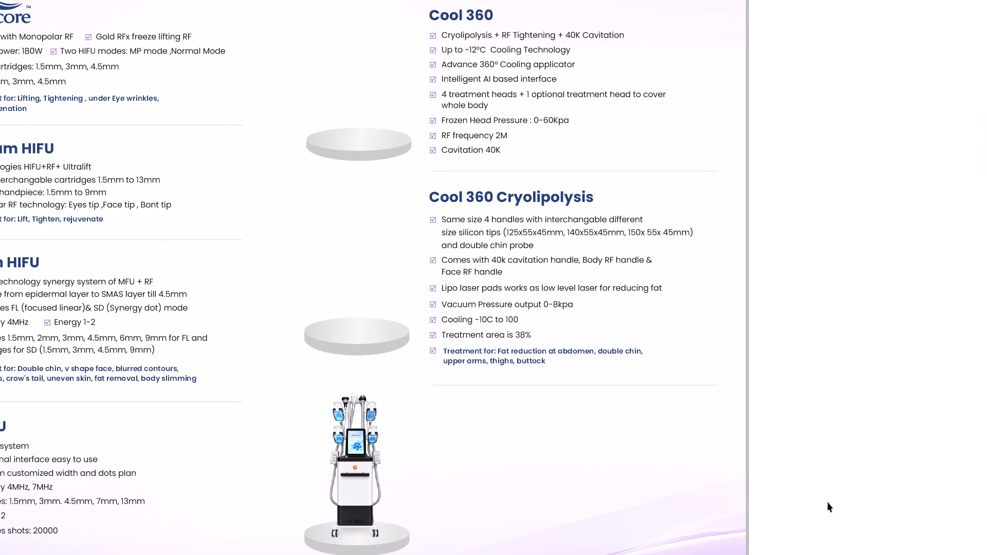
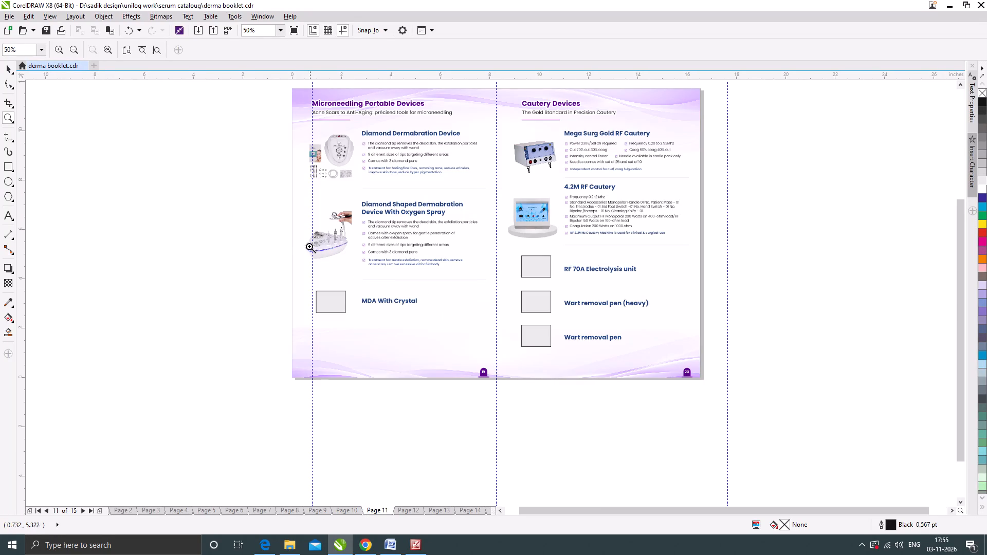
Capture a full-screen preview of page 11, showing the Microneedling Portable Devices and Cautery Devices spread with its empty image placeholders.
left_click_drag(287, 86, 708, 385)
key("F4")
key("F9")
key("Print")
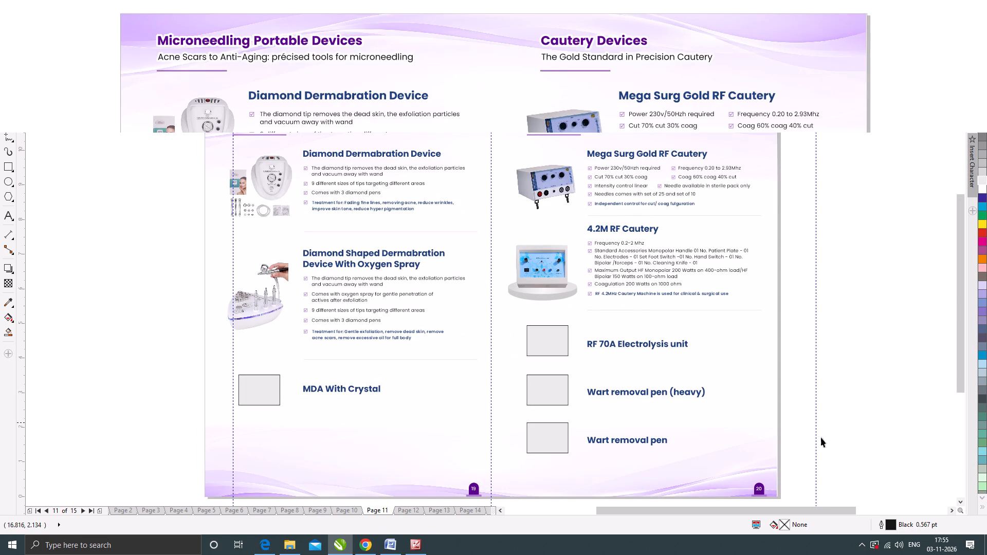